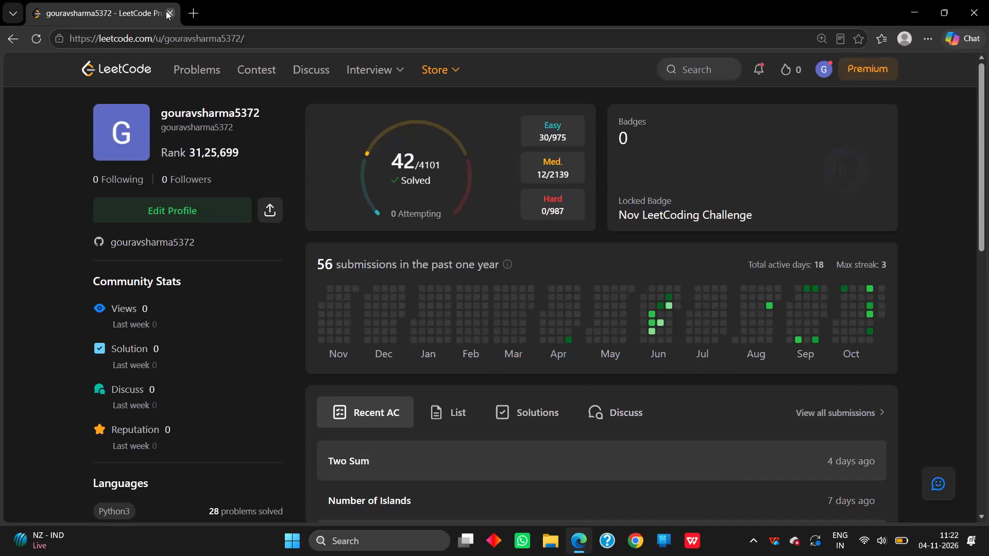
Close the LeetCode profile page and dismiss the 360 Total PC Defense & Speedup pop-up.
left_click(166, 11)
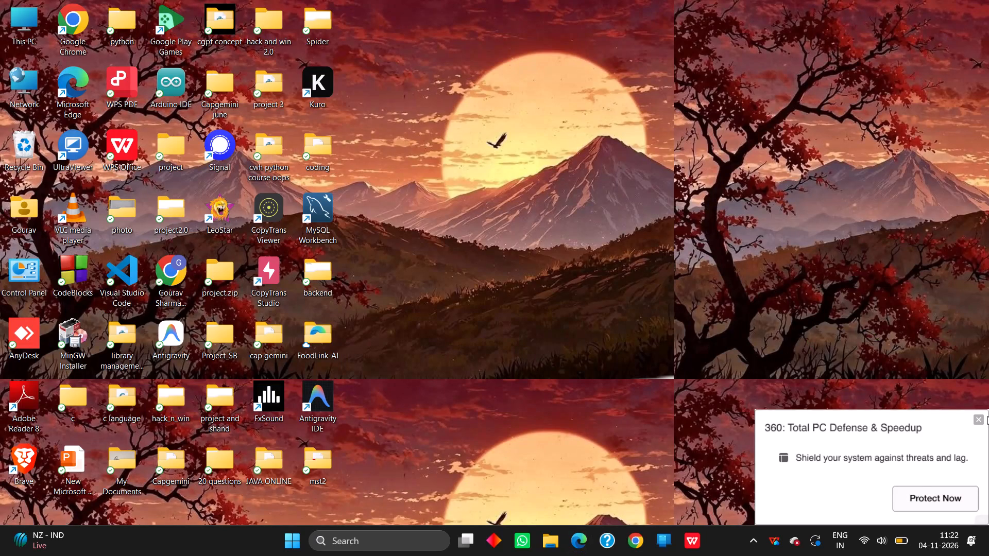
left_click(977, 418)
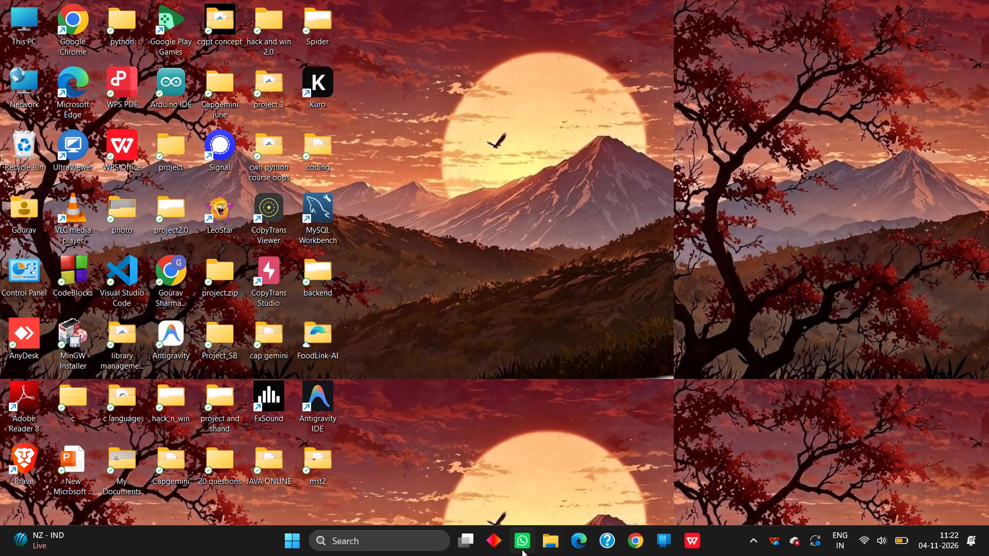
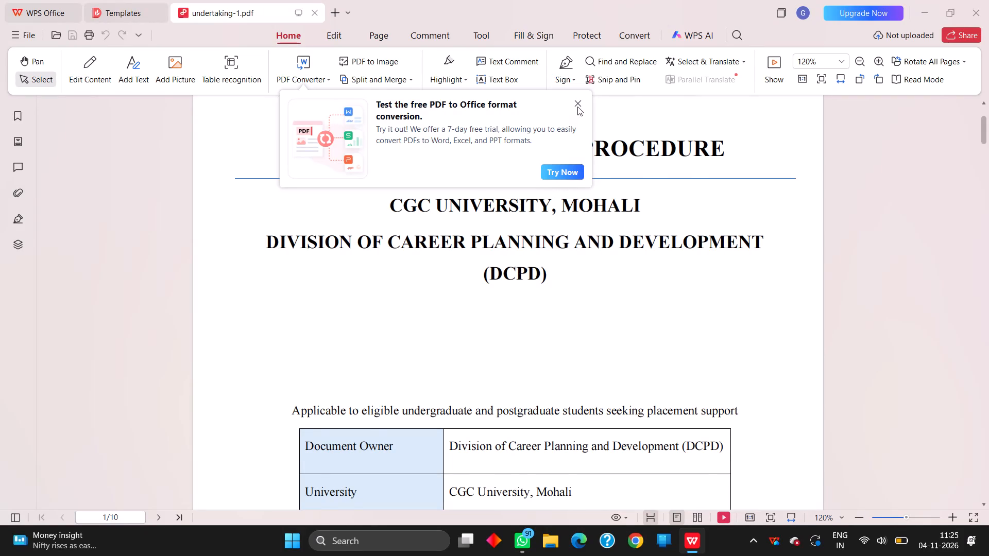
Dismiss the free PDF to Office format conversion trial pop-up over undertaking-1.pdf.
left_click(577, 107)
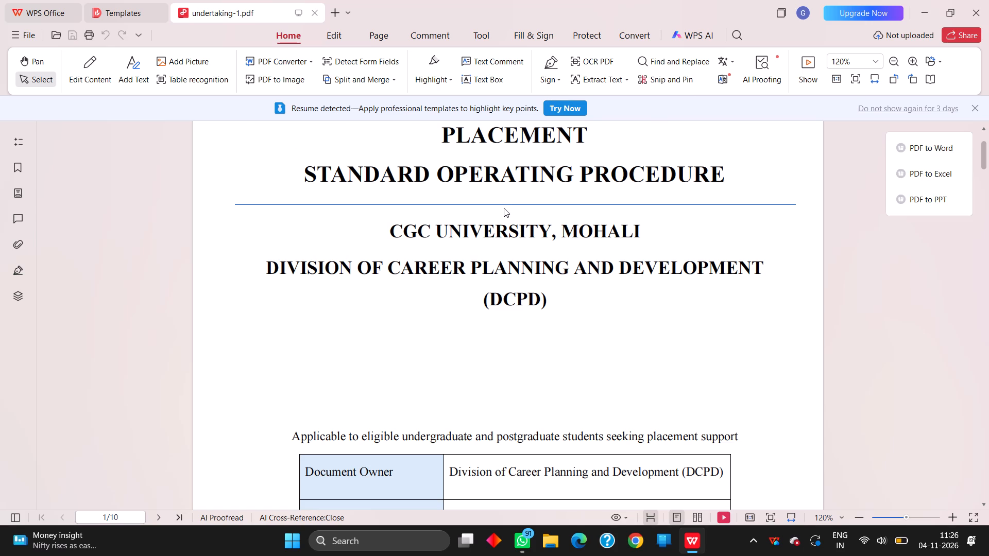
Look through the placement SOP from its cover page to the Appendix 1 student registration and undertaking form.
scroll(504, 208, "down", 1)
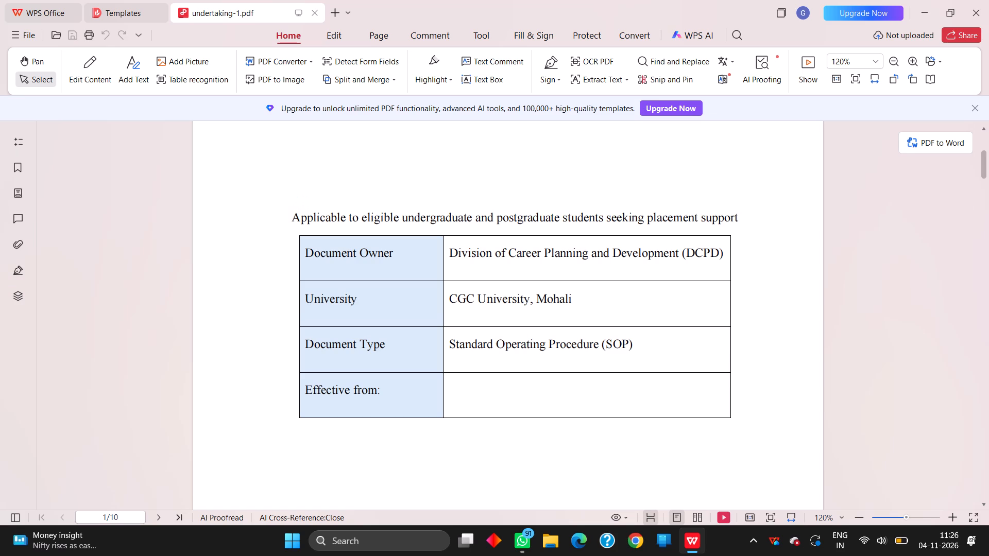
scroll(504, 208, "down", 2)
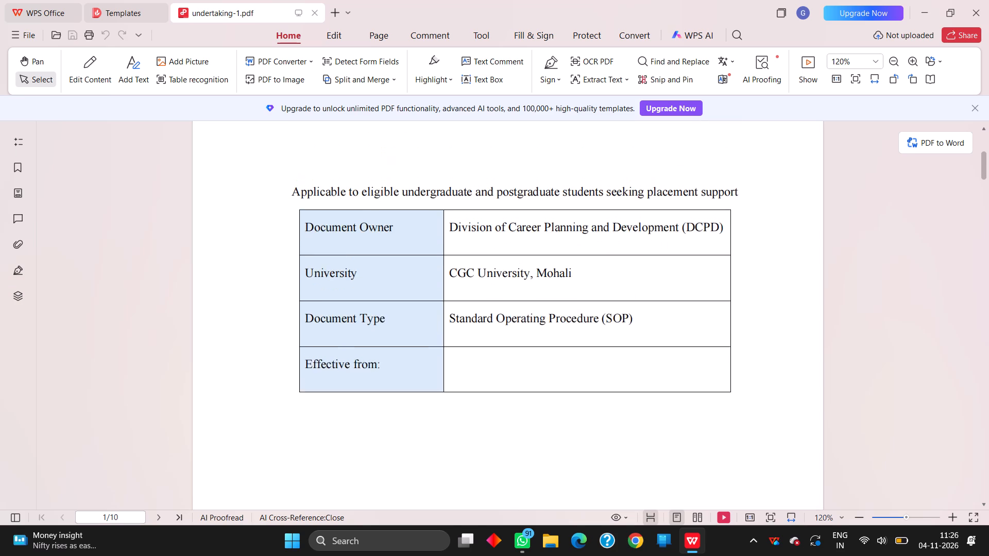
scroll(504, 208, "down", 4)
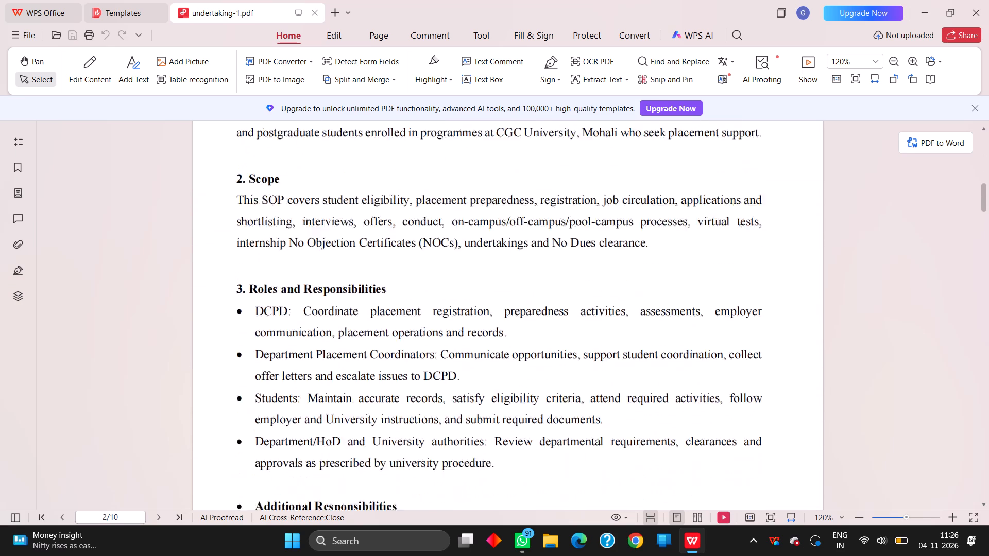
scroll(504, 208, "down", 17)
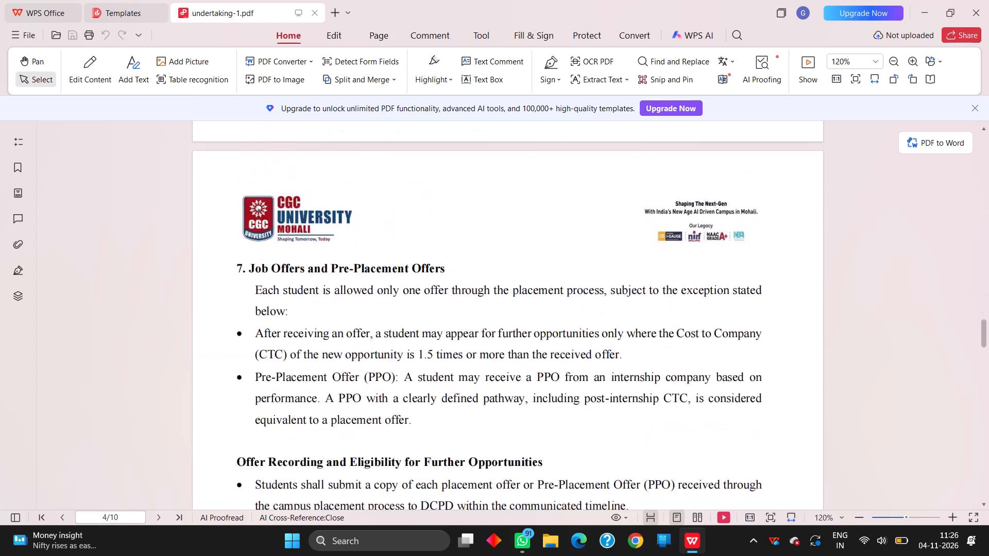
scroll(504, 208, "down", 8)
scroll(504, 208, "up", 2)
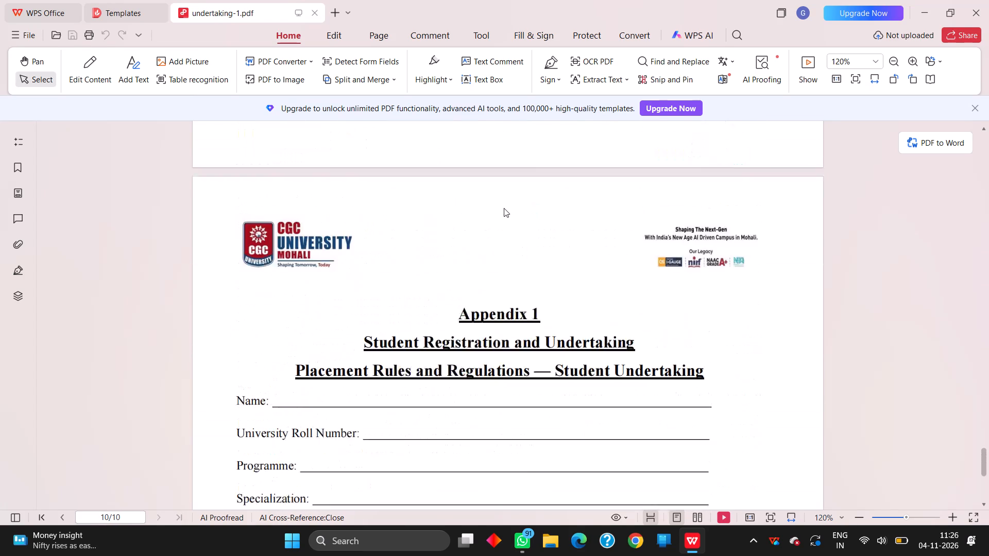
Review the Appendix 1 undertaking conditions through the date and student signature lines, and return to the document's cover page.
scroll(504, 208, "up", 1)
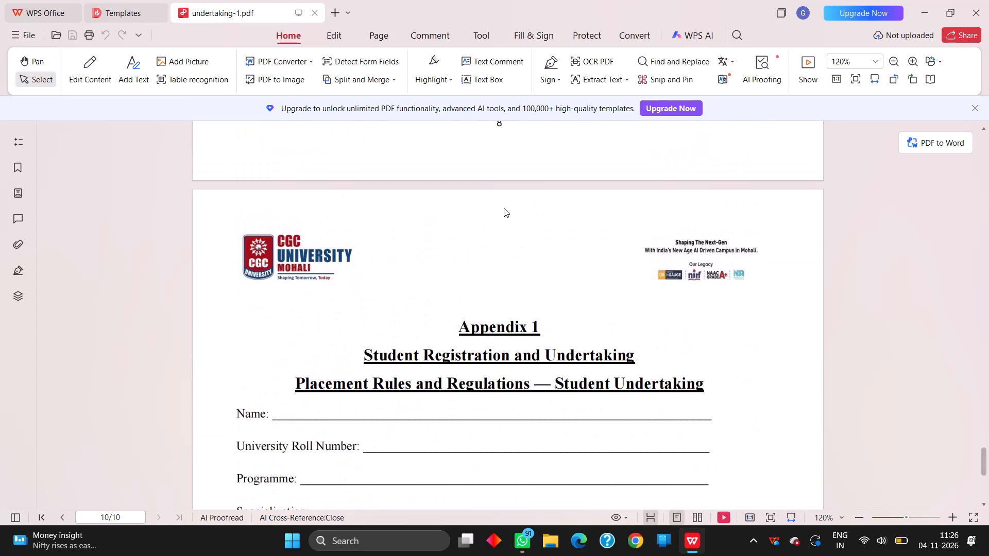
scroll(504, 208, "down", 8)
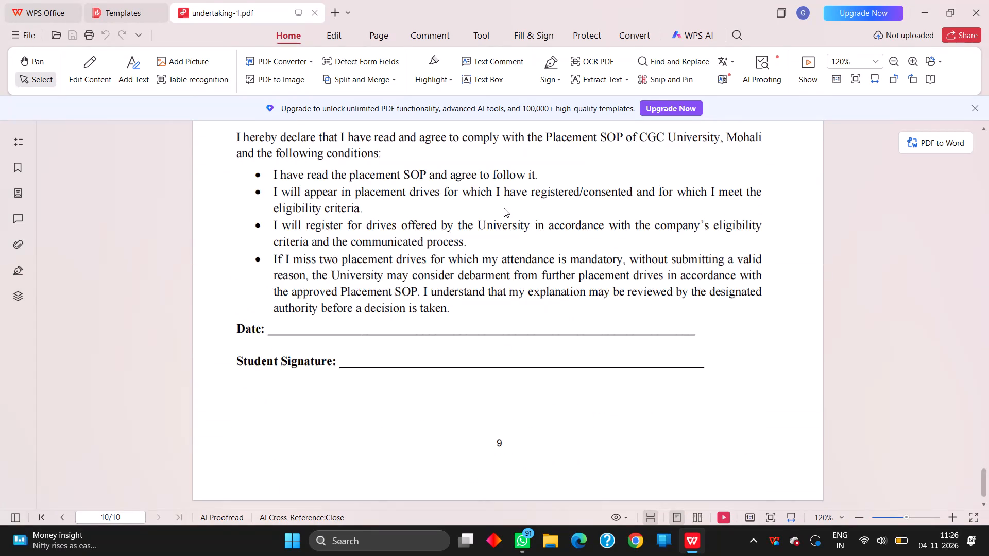
scroll(504, 208, "up", 20)
scroll(504, 208, "up", 20)
scroll(504, 208, "up", 11)
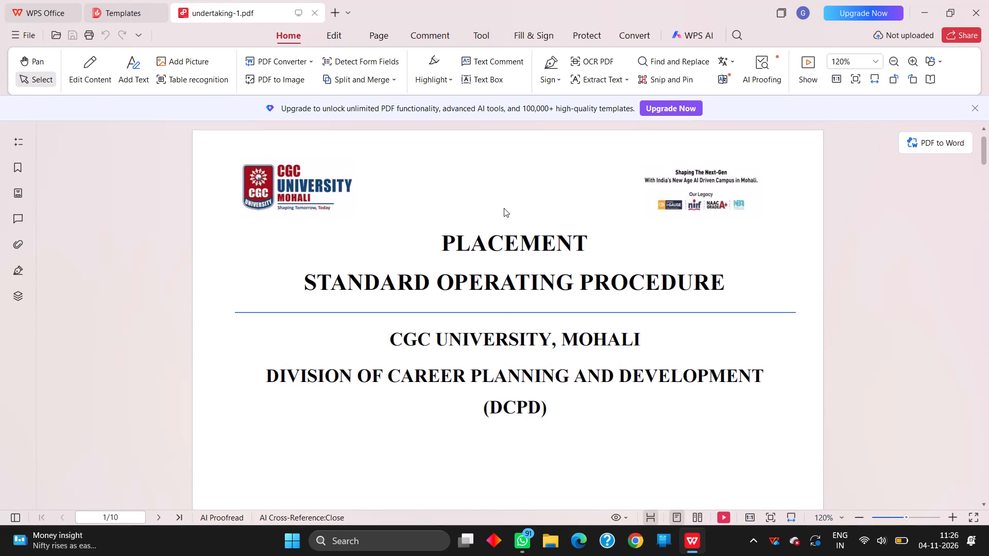
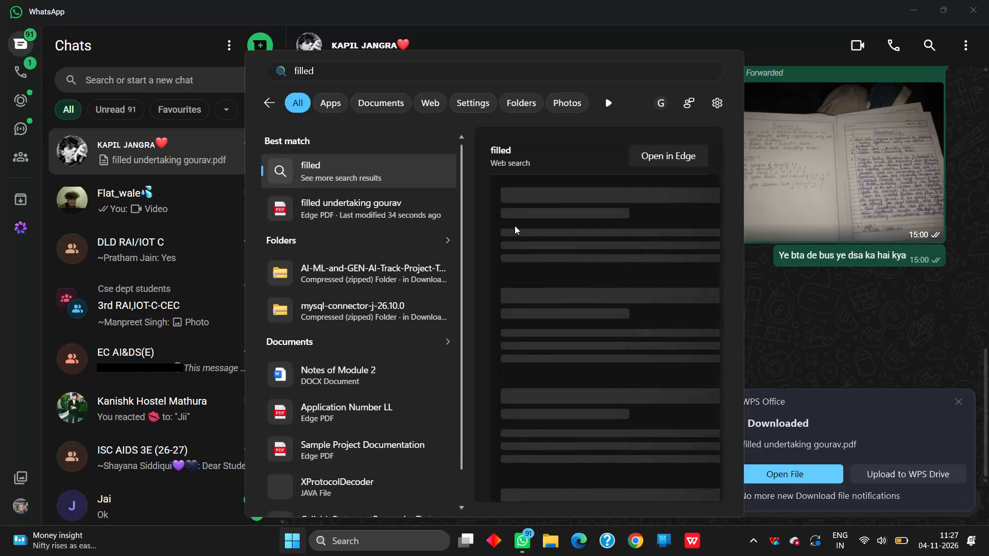
Open the "filled undertaking gourav" PDF with Word just once and accept its conversion to an editable document.
left_click(380, 214)
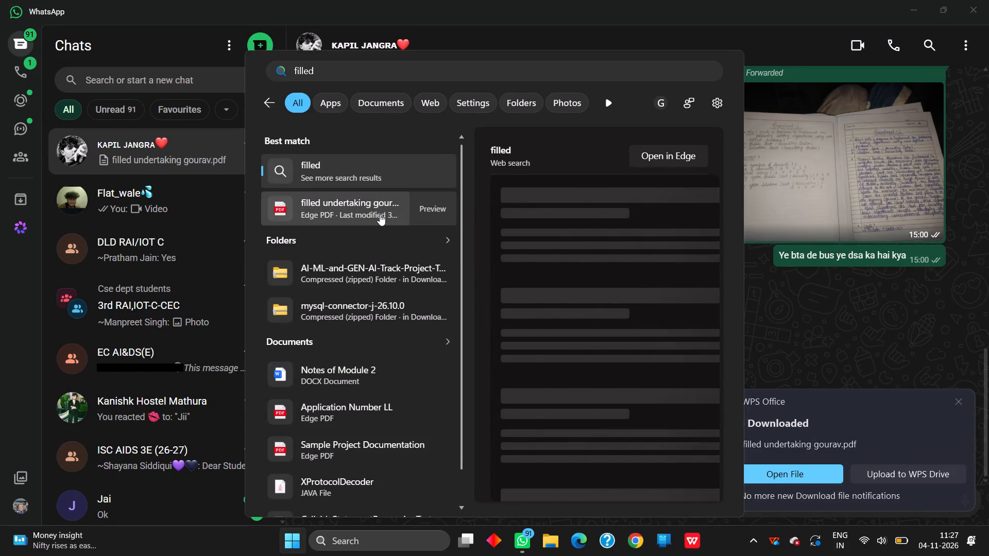
right_click(380, 214)
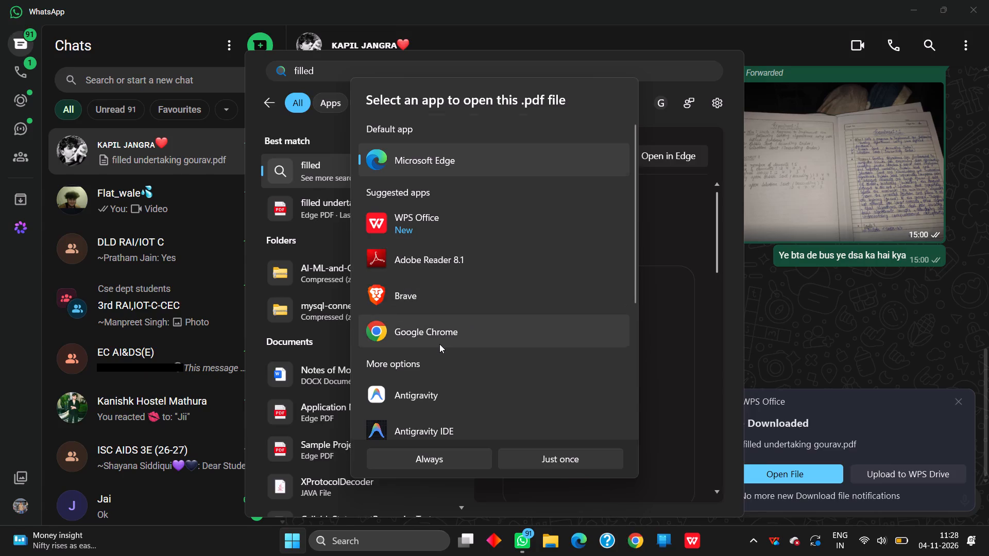
scroll(439, 344, "down", 2)
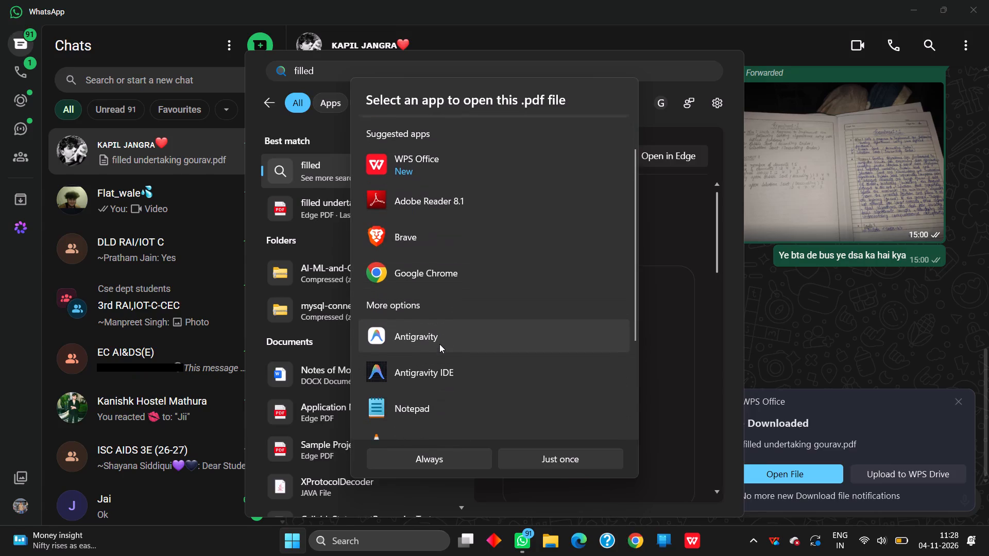
scroll(439, 344, "down", 4)
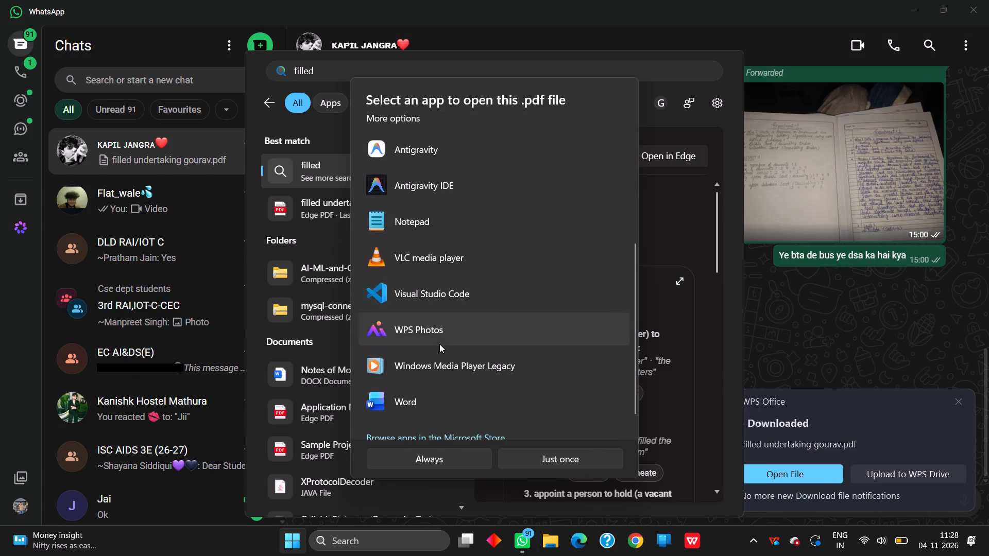
scroll(439, 344, "down", 1)
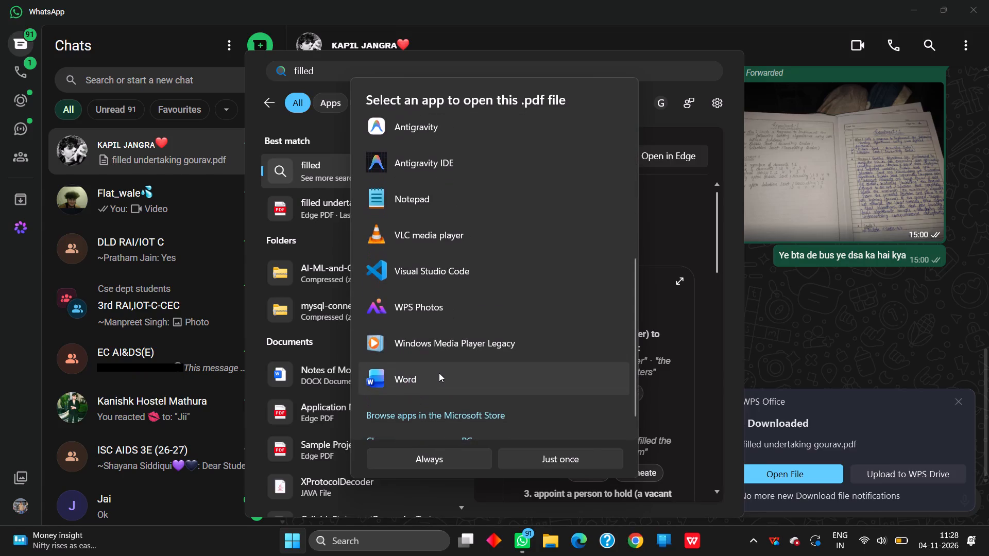
left_click(439, 373)
left_click(568, 459)
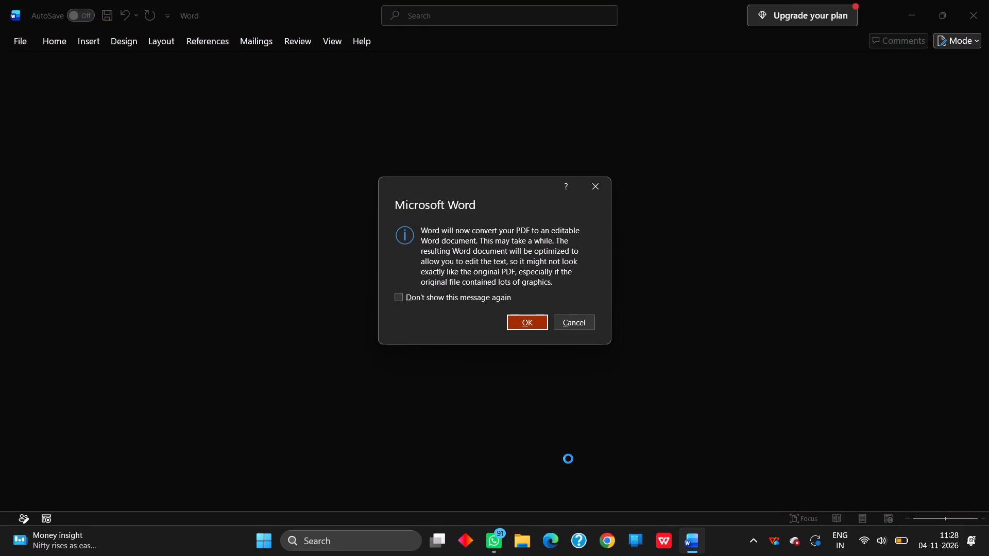
left_click(531, 322)
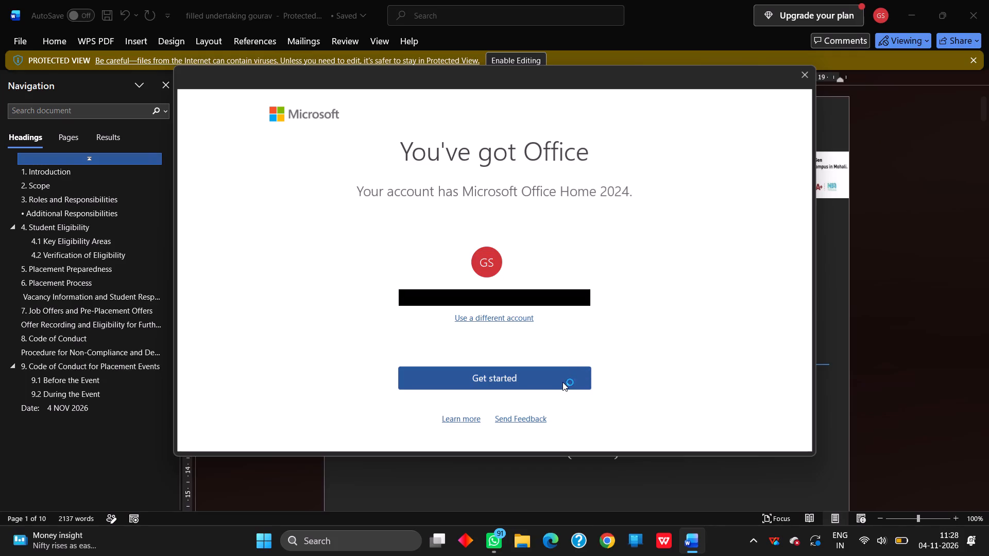
Get started with Microsoft Office Home 2024 on the signed-in account.
left_click(521, 381)
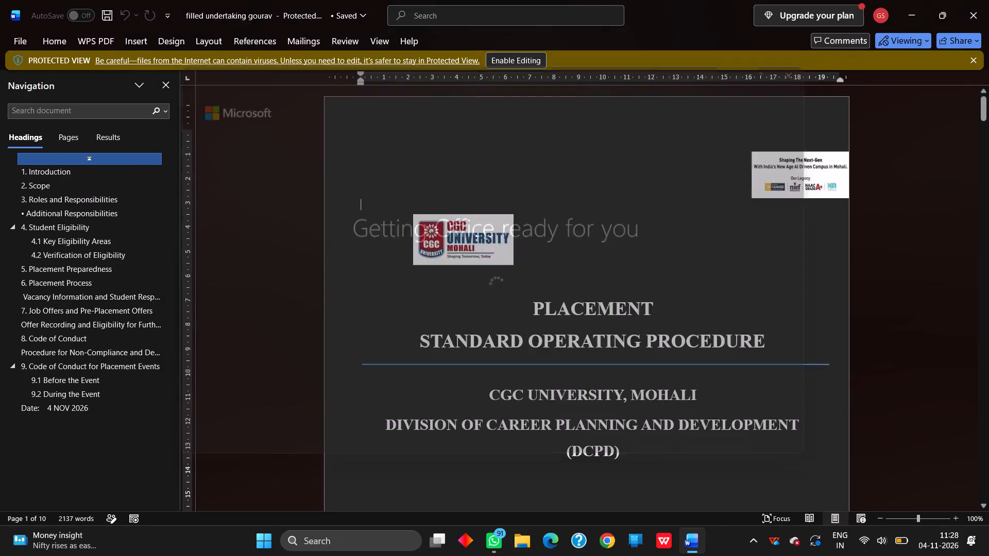
left_click(531, 376)
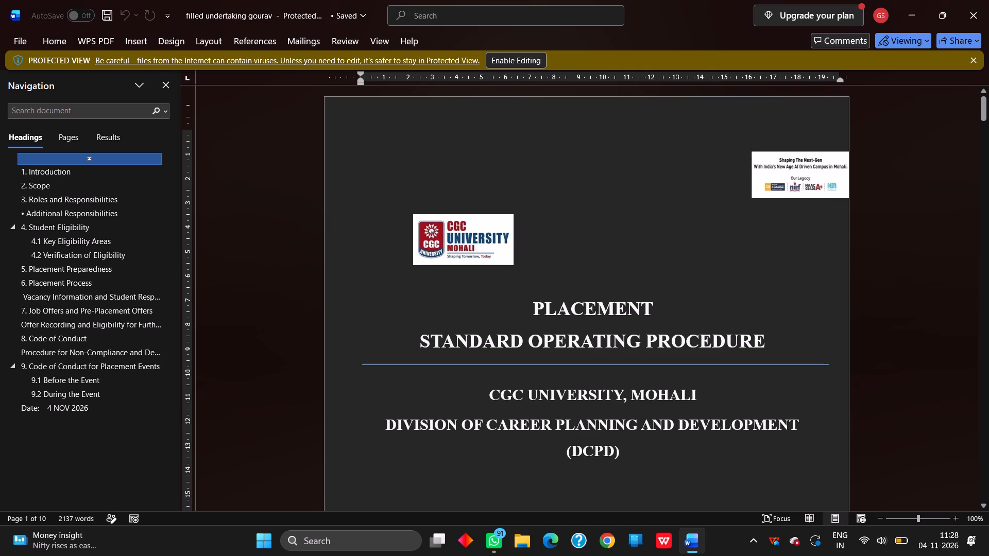
Look through the converted placement SOP's cover page and its document details table, down to the Effective from row.
scroll(888, 253, "down", 3)
scroll(888, 253, "up", 7)
scroll(888, 253, "down", 2)
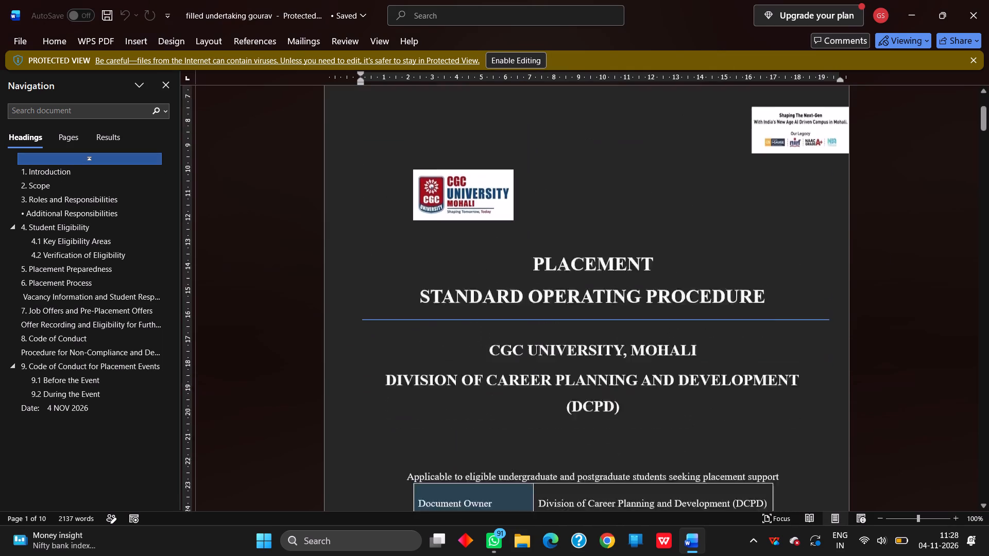
scroll(888, 253, "down", 3)
scroll(888, 253, "up", 9)
scroll(888, 253, "right", 1)
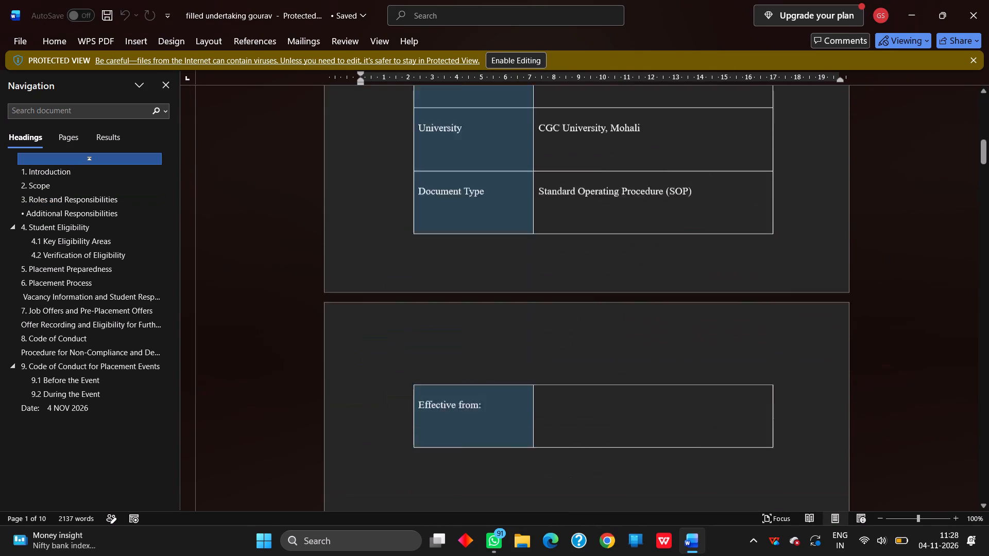
scroll(888, 253, "right", 1)
scroll(888, 253, "down", 2)
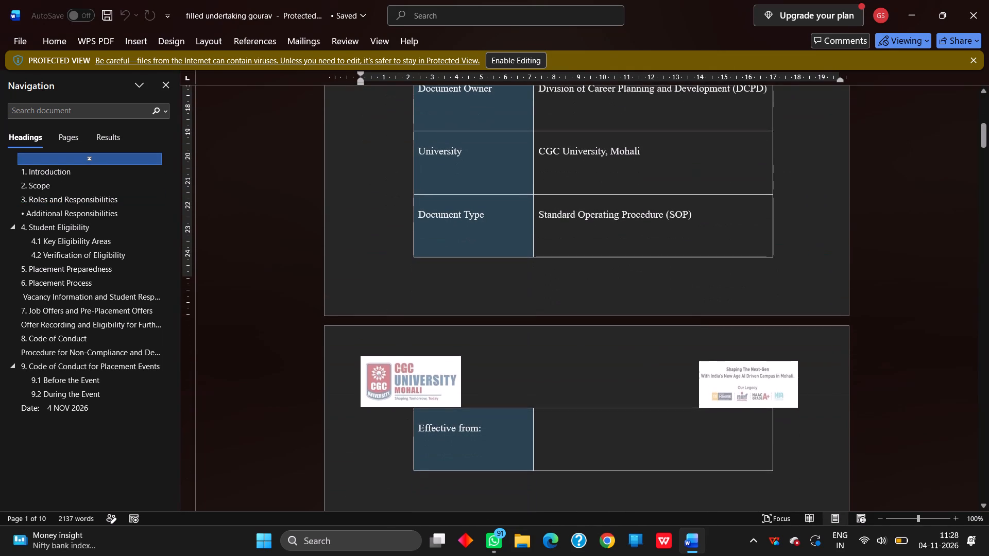
scroll(888, 253, "down", 1)
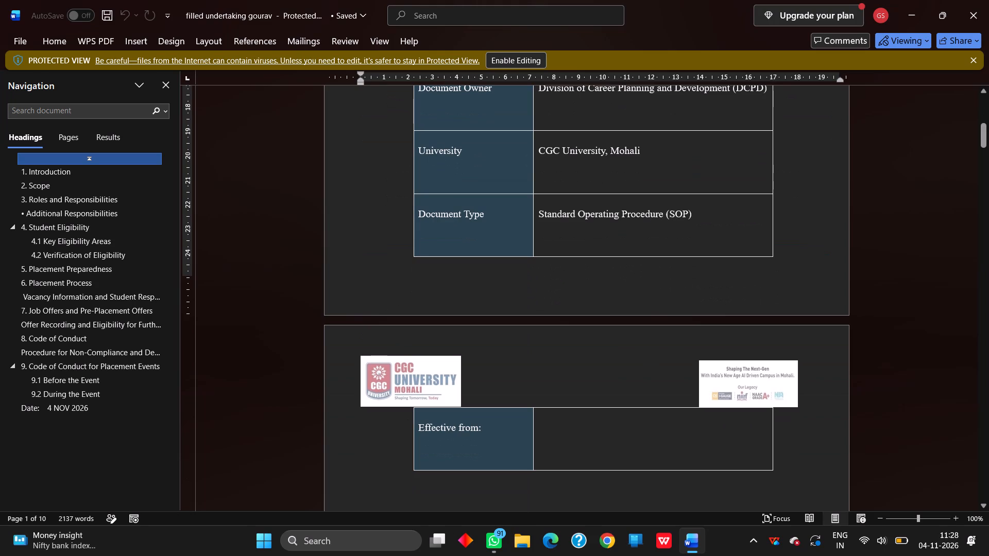
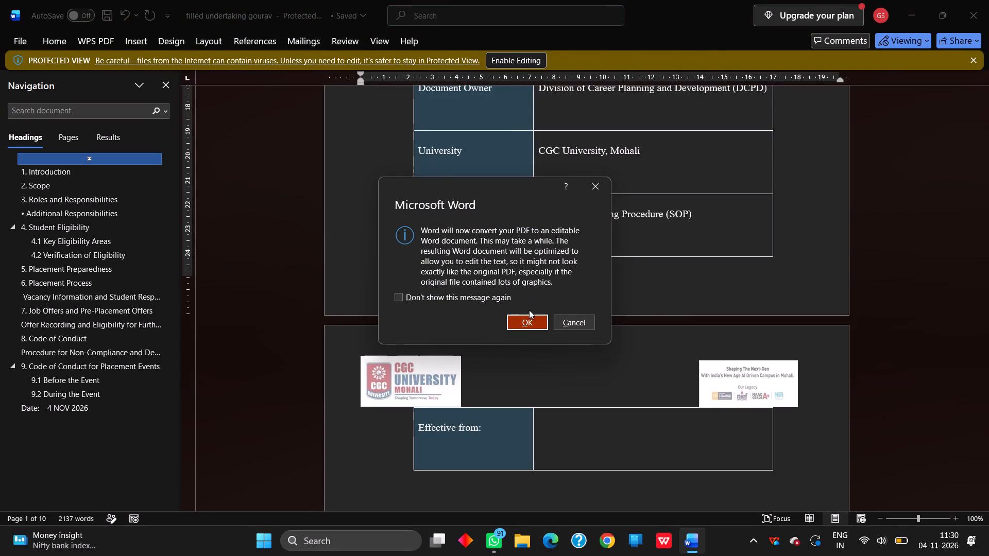
Accept the conversion of the filled undertaking PDF into an editable Word document.
left_click(529, 324)
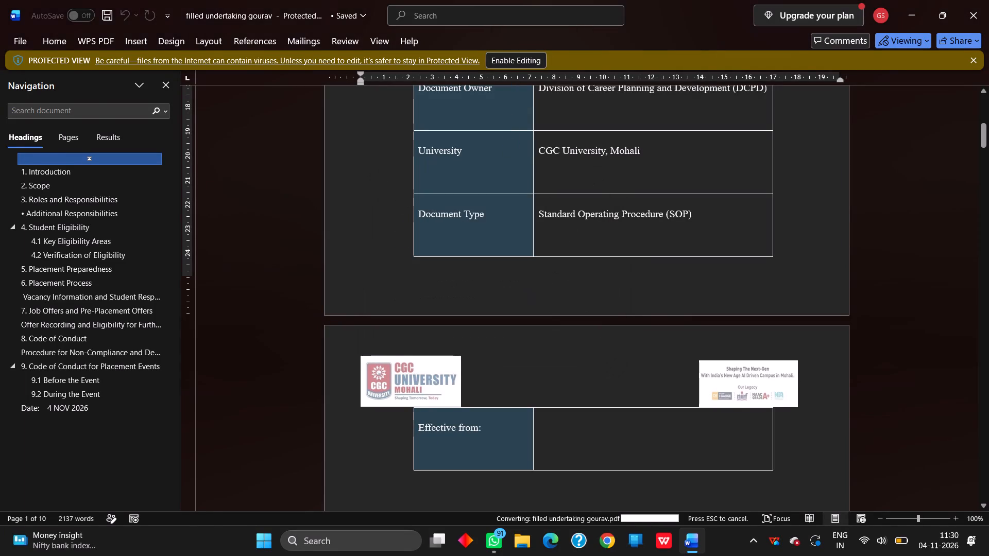
Review the filled-in Appendix 1 student undertaking, from the student details through the conditions to the Date and Student Signature lines.
scroll(529, 324, "down", 20)
scroll(529, 324, "down", 13)
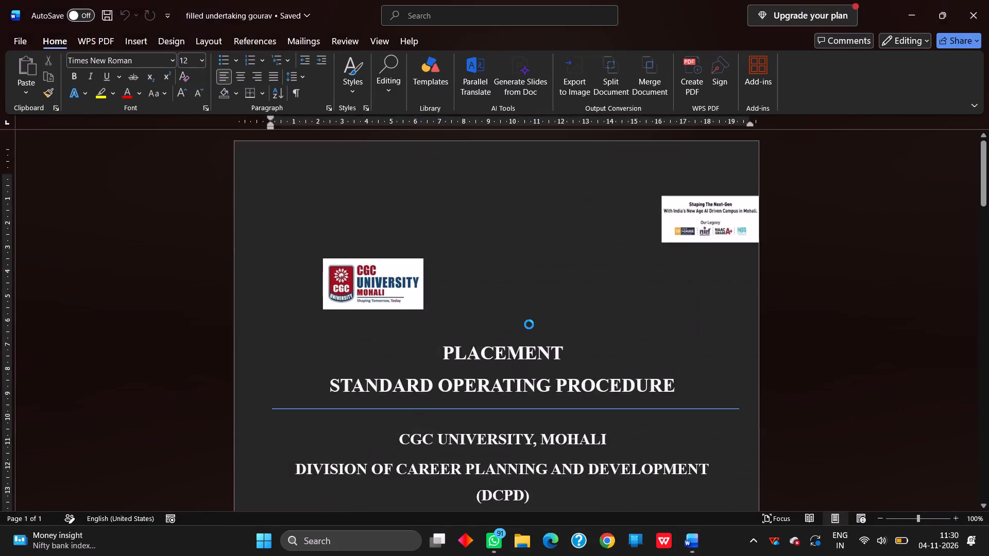
scroll(529, 324, "down", 3)
scroll(529, 324, "down", 20)
scroll(529, 324, "down", 20)
scroll(529, 324, "down", 18)
scroll(529, 324, "down", 20)
scroll(529, 324, "down", 20)
scroll(529, 324, "down", 20)
scroll(529, 324, "down", 6)
scroll(529, 324, "down", 20)
scroll(529, 324, "down", 20)
scroll(529, 324, "down", 20)
scroll(529, 324, "up", 1)
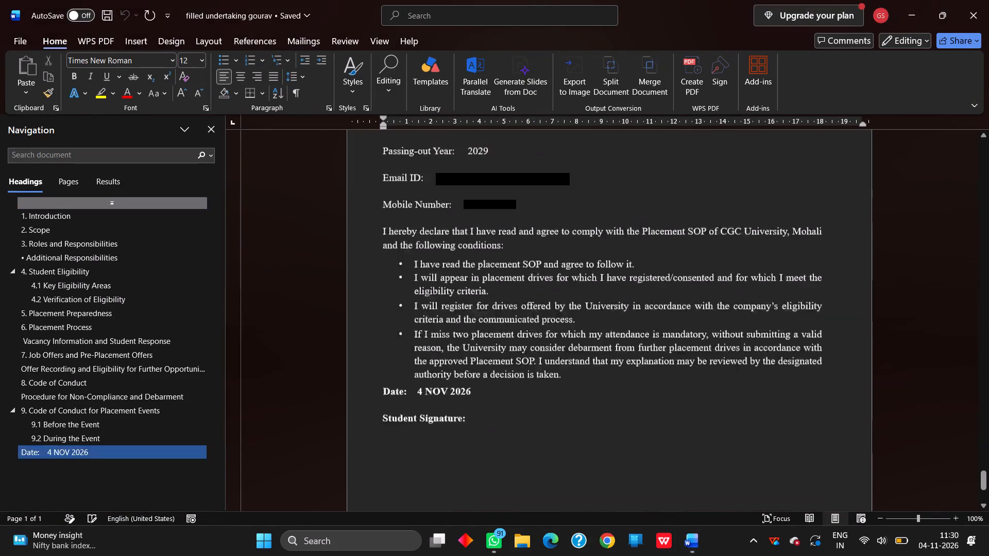
scroll(529, 324, "up", 1)
scroll(529, 324, "down", 5)
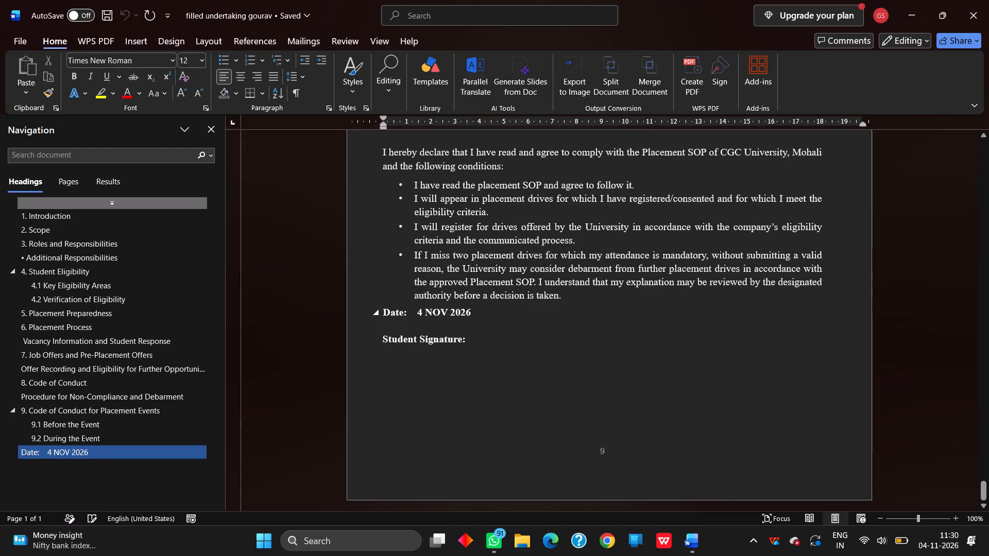
scroll(529, 324, "up", 3)
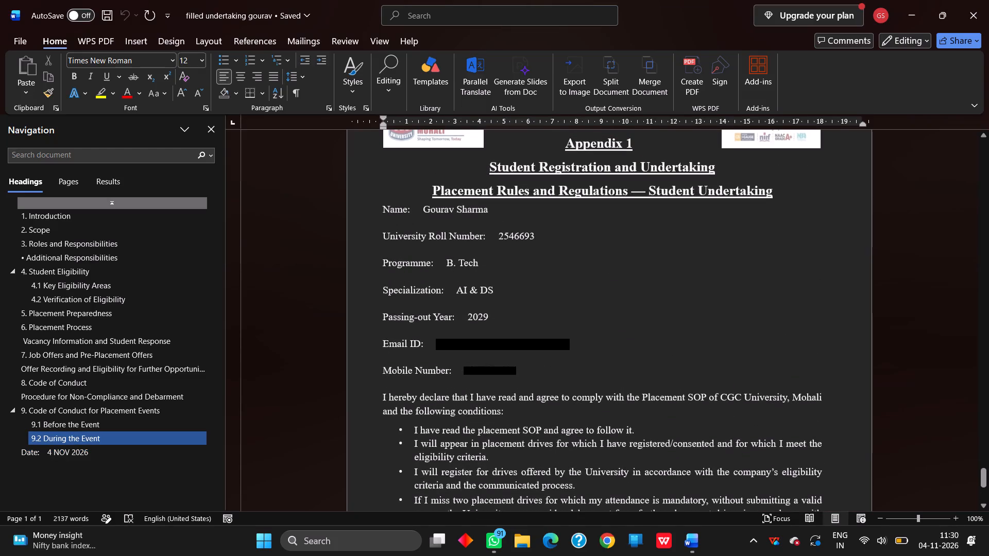
scroll(557, 306, "down", 2)
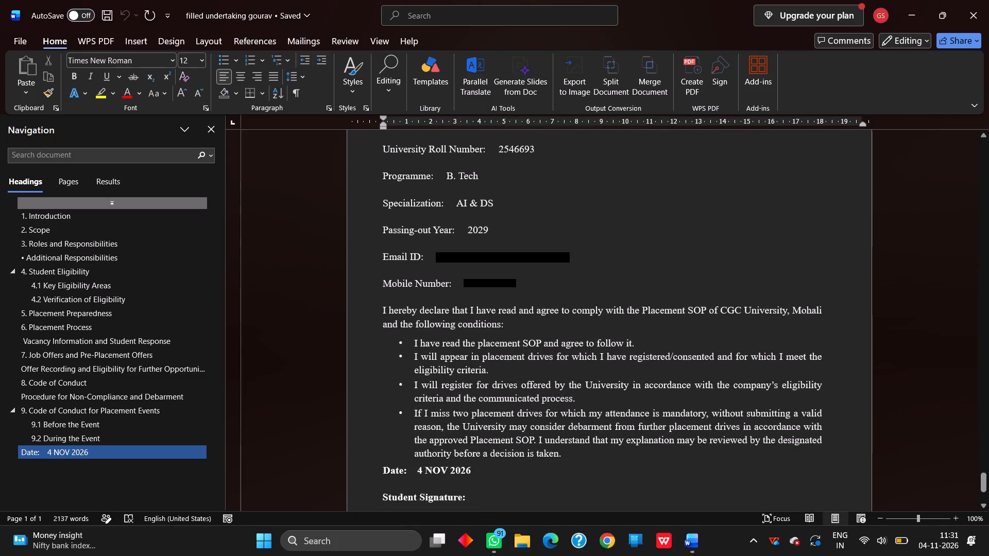
scroll(557, 306, "down", 3)
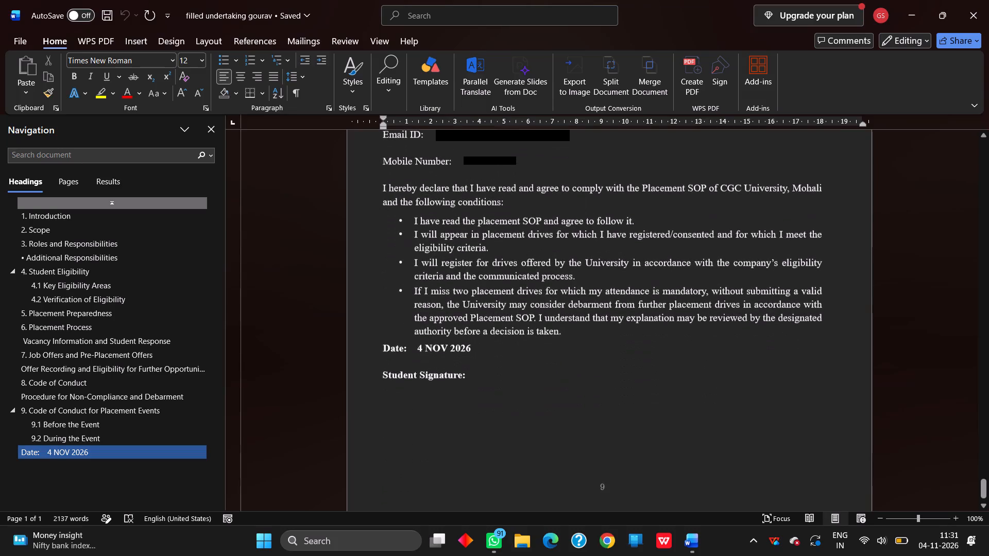
scroll(557, 306, "down", 5)
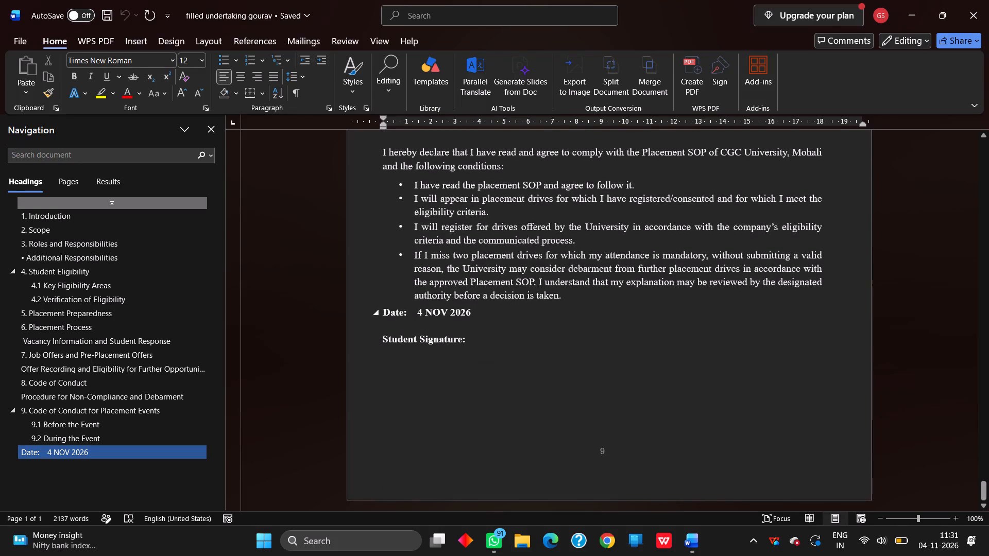
scroll(557, 306, "up", 5)
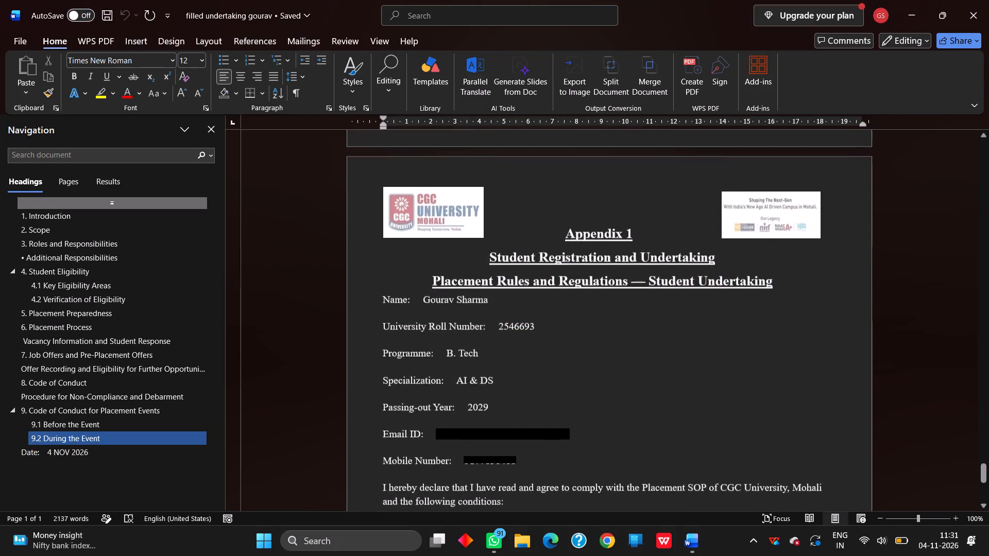
Look back through the SOP sections to the cover page and the Effective from row, and return to the Student Signature line.
scroll(557, 306, "up", 4)
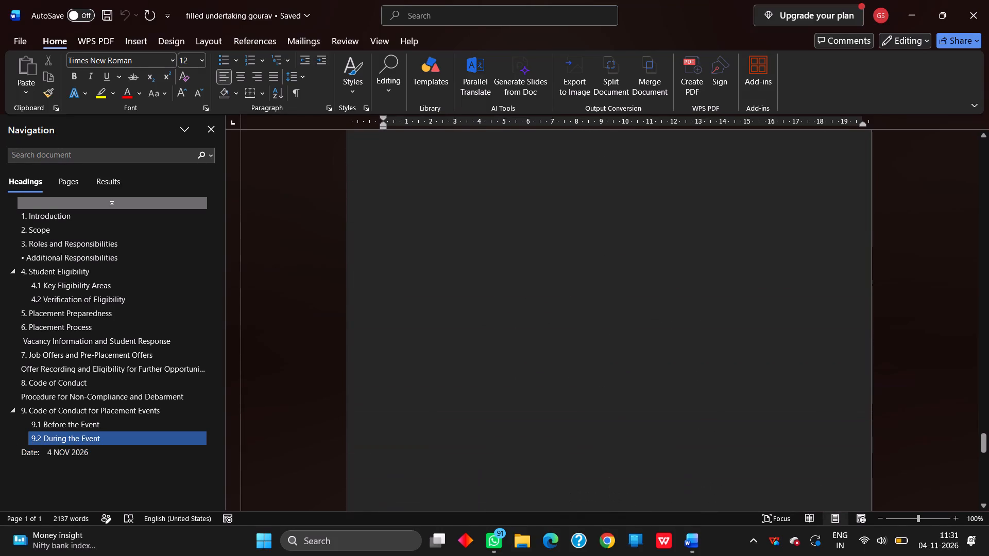
scroll(586, 301, "up", 3)
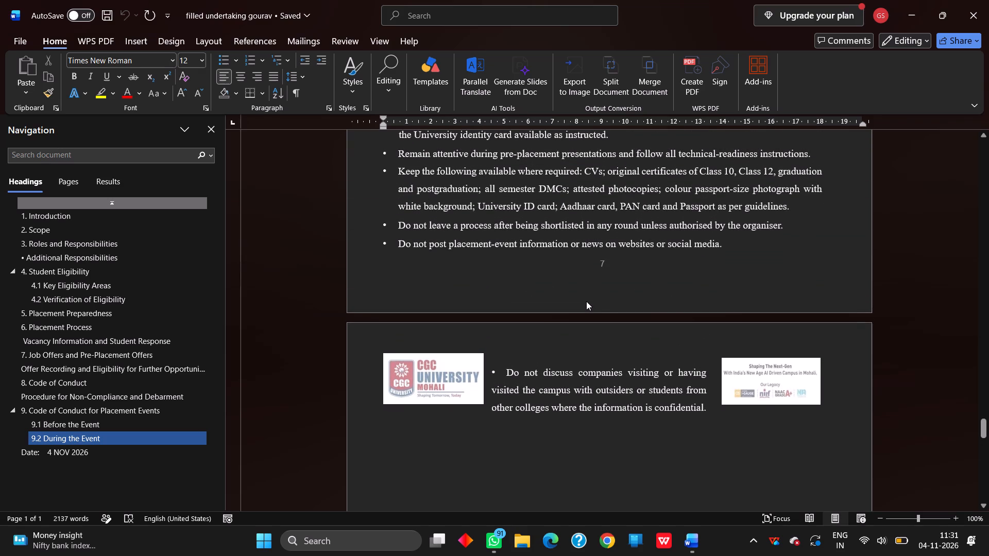
scroll(604, 302, "up", 7)
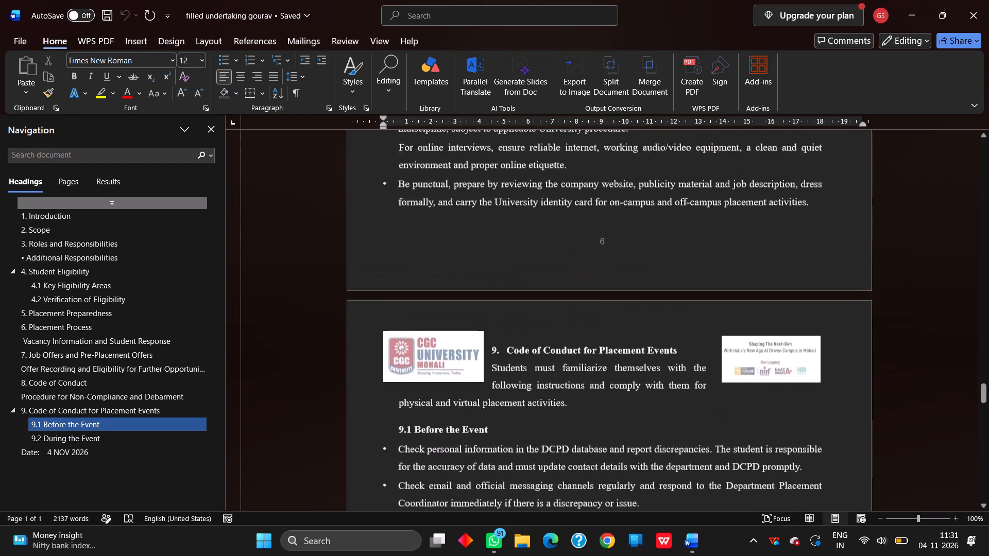
scroll(604, 302, "up", 8)
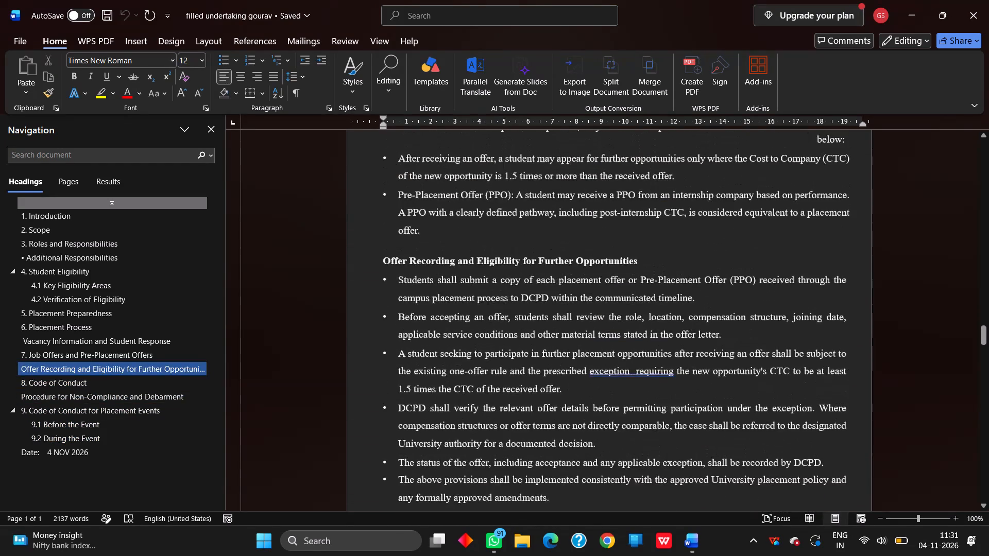
scroll(604, 302, "up", 6)
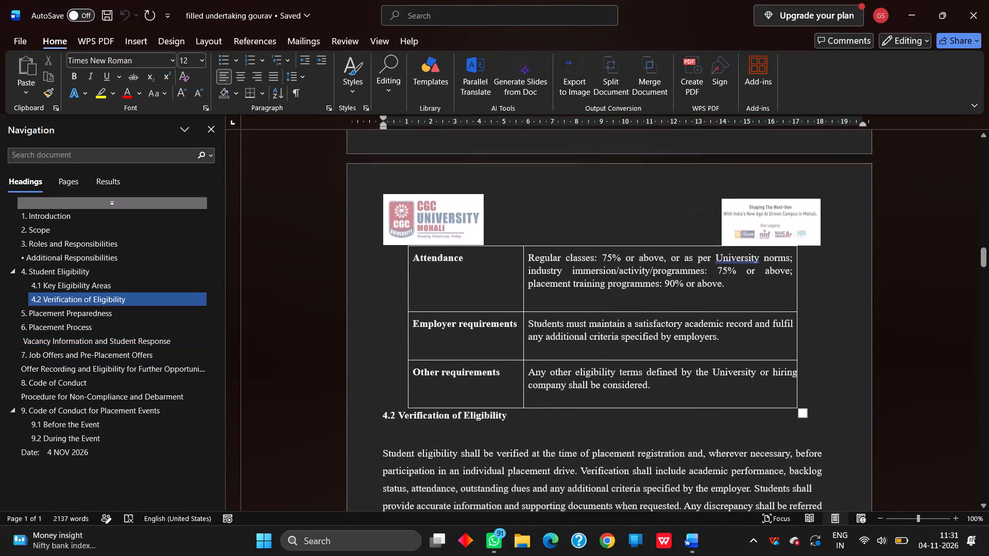
scroll(604, 302, "up", 6)
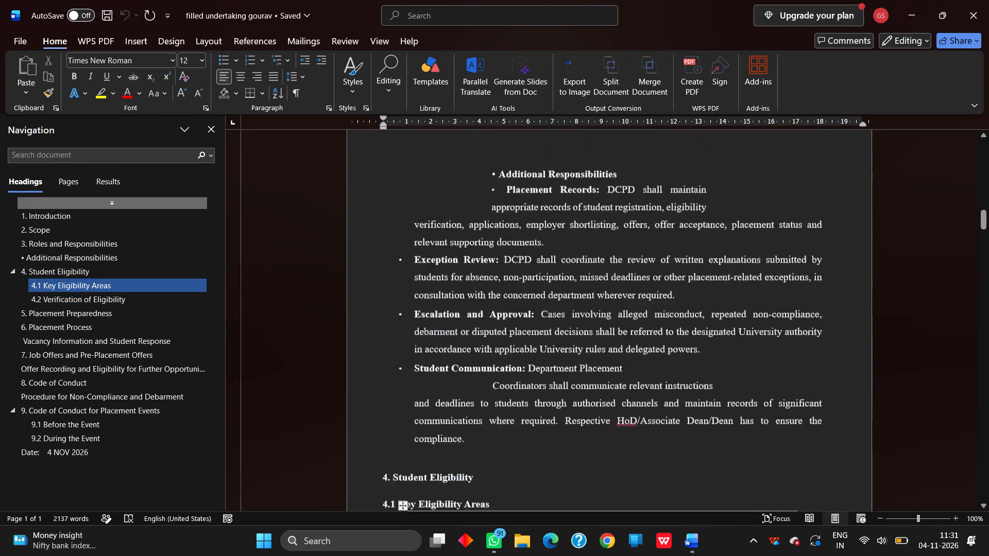
scroll(604, 302, "up", 4)
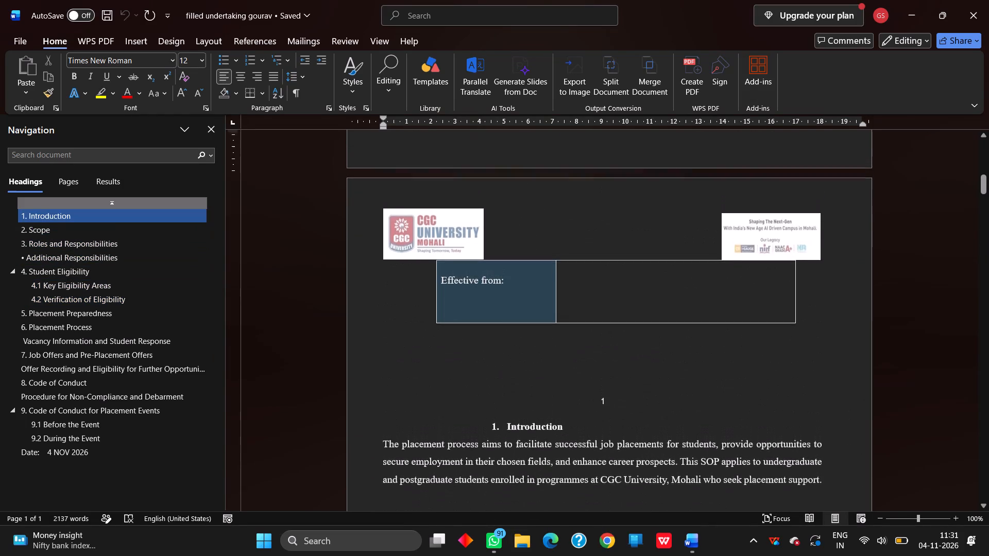
scroll(604, 302, "up", 1)
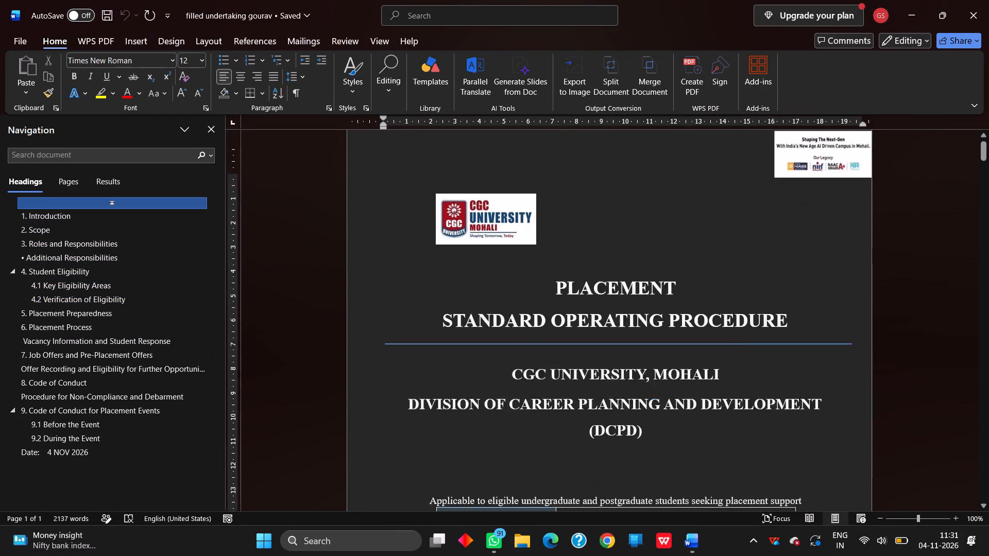
scroll(604, 302, "up", 1)
scroll(604, 302, "down", 1)
scroll(604, 302, "up", 1)
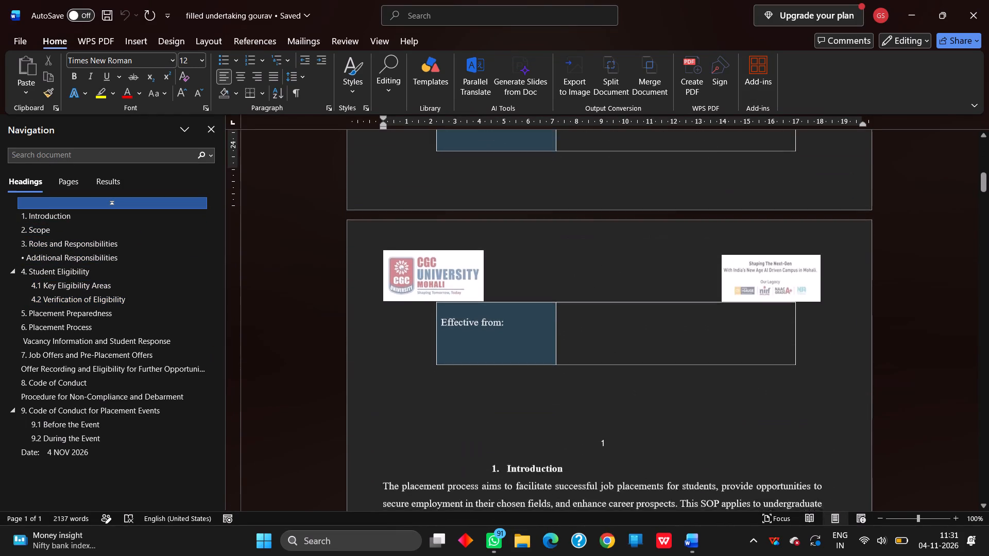
scroll(604, 302, "up", 1)
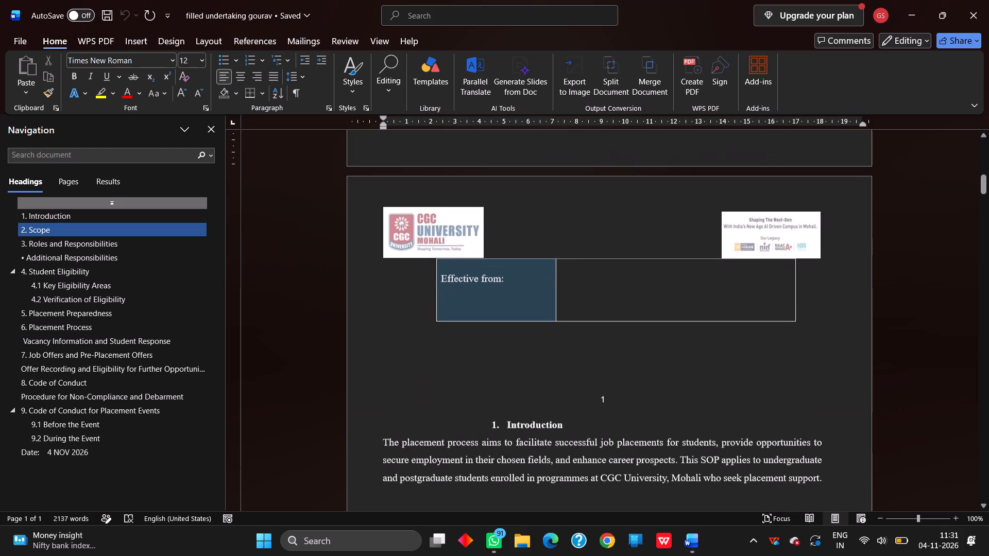
left_click(604, 302)
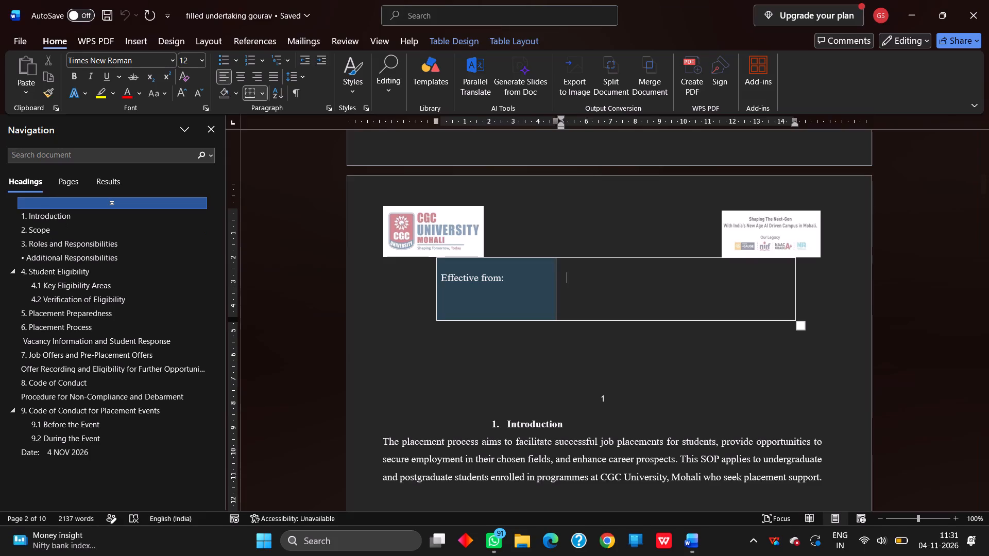
scroll(604, 302, "down", 19)
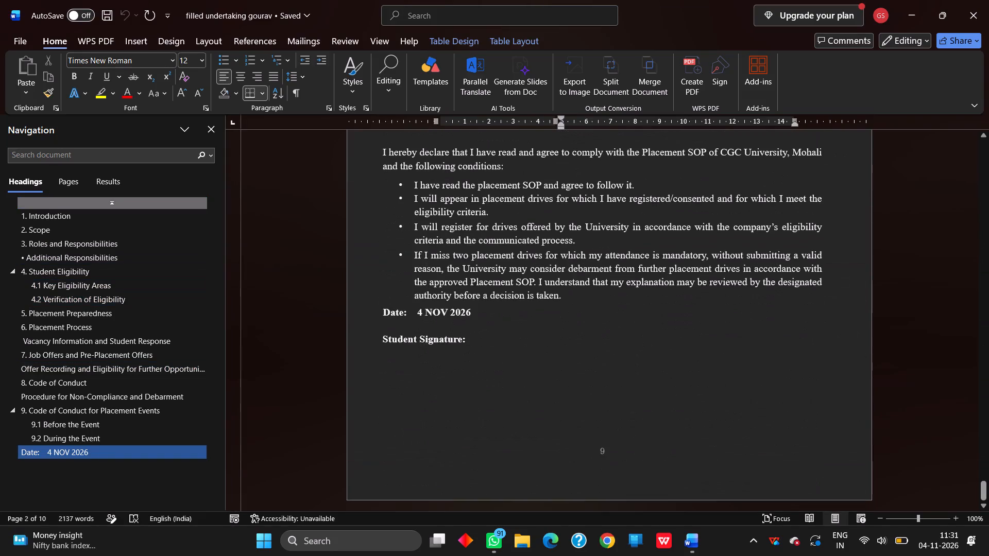
scroll(604, 302, "up", 1)
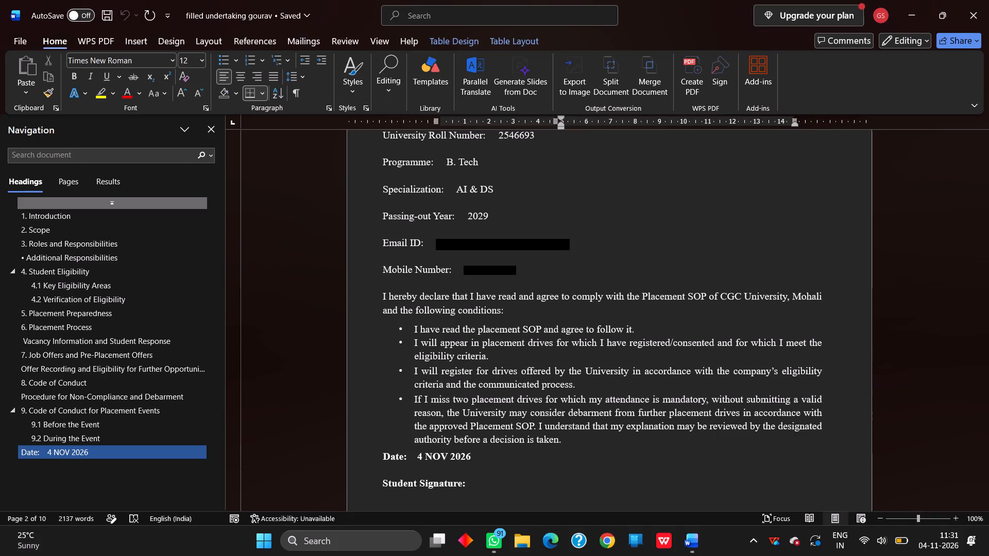
scroll(604, 302, "down", 1)
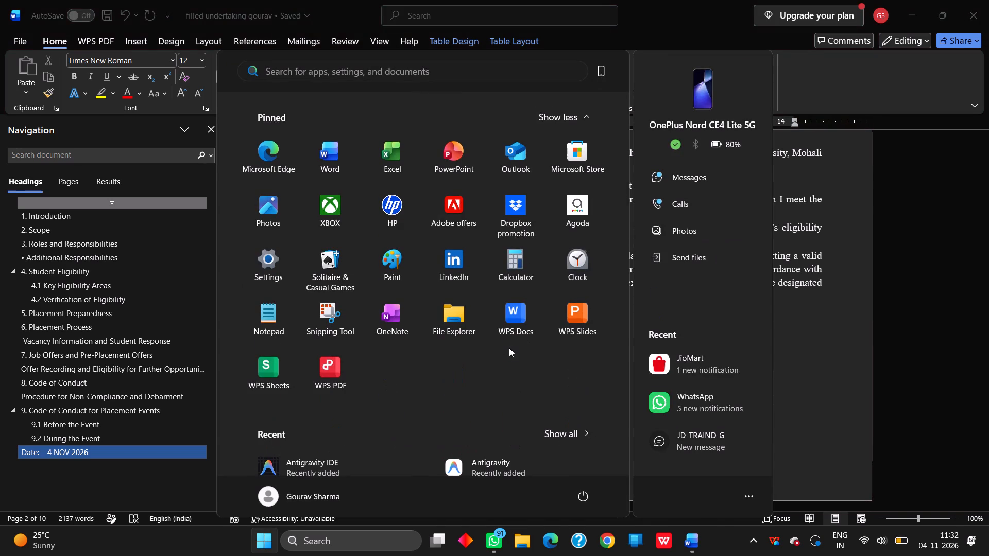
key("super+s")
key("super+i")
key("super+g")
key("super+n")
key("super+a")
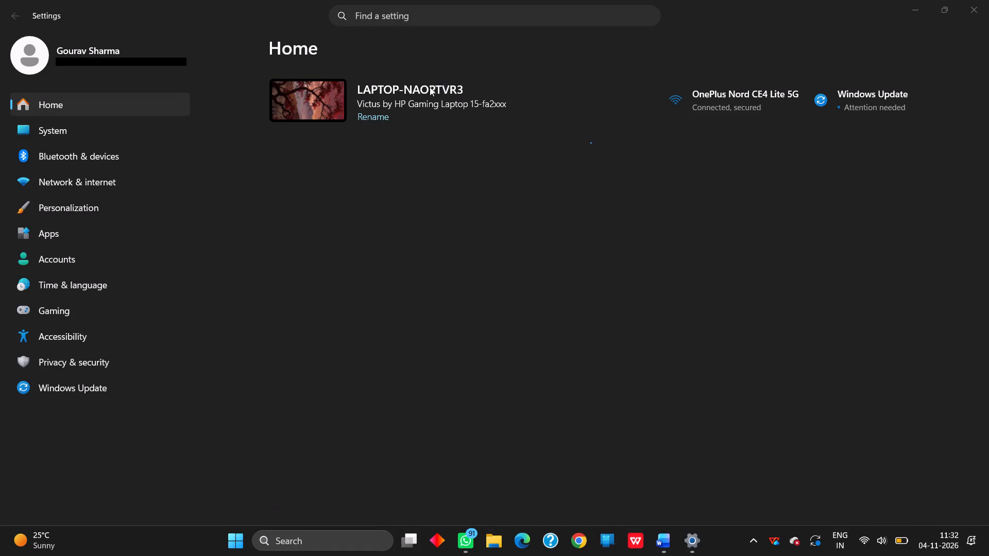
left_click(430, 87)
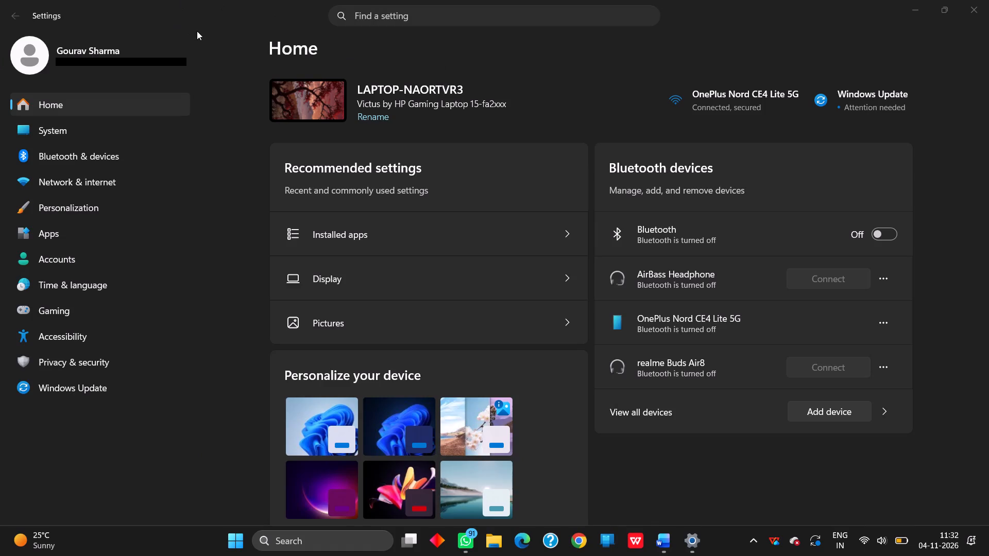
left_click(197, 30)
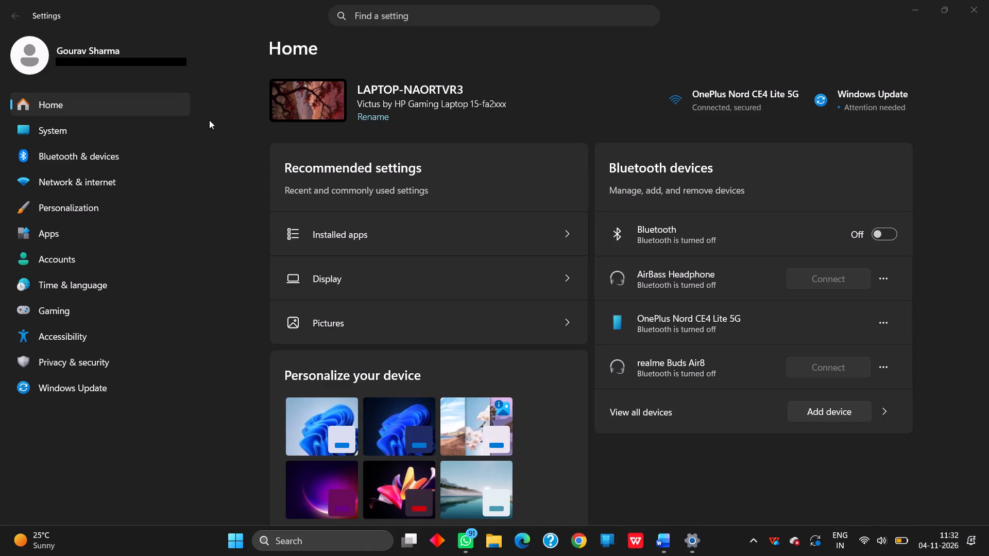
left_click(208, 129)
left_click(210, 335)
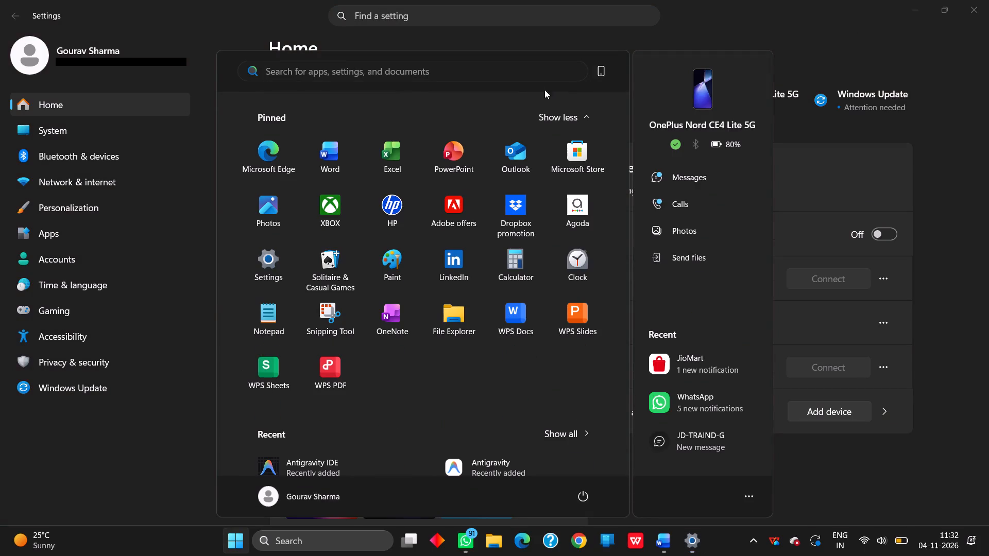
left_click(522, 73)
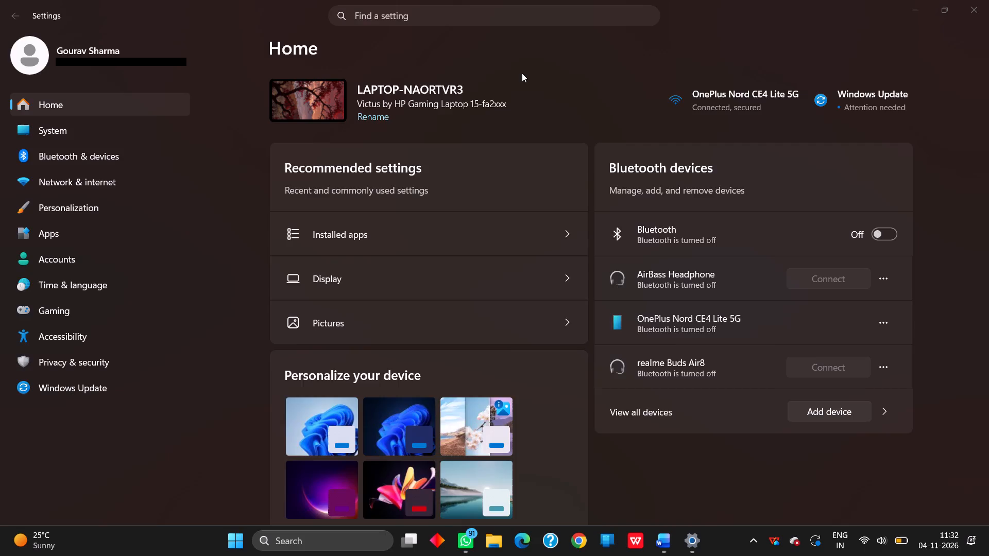
Search the computer for "sign" and open the Signature PDF document to view it.
key("super+s")
key("i")
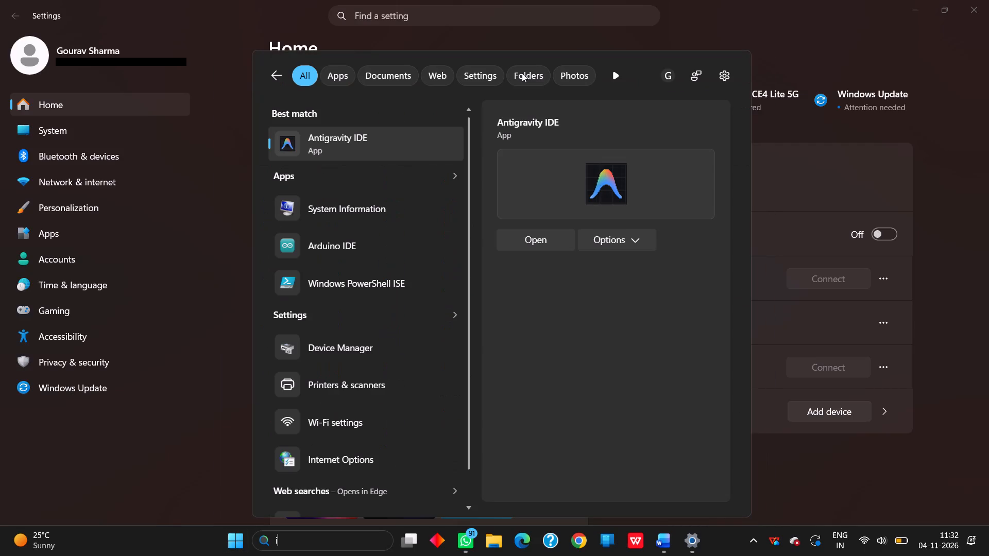
key("BackSpace")
key("s")
type("igna")
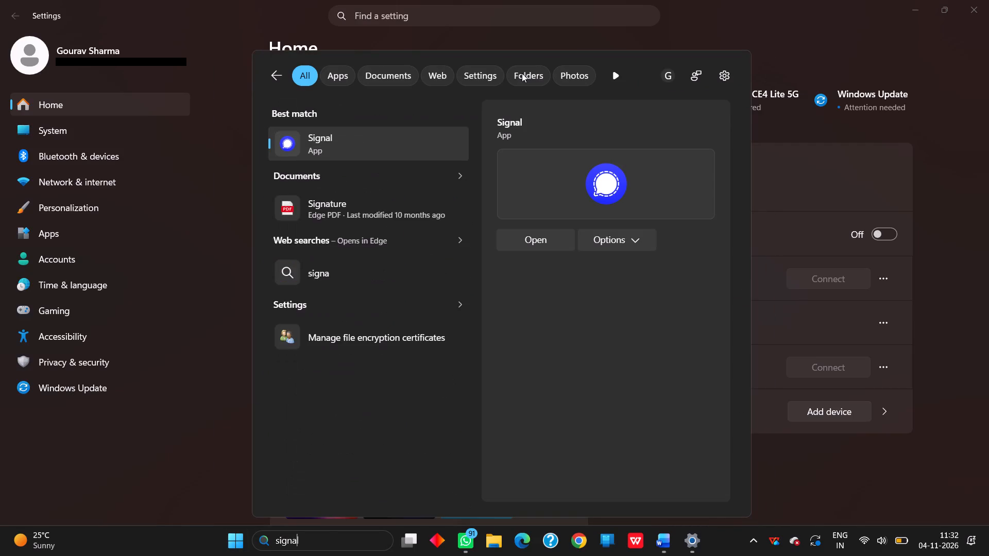
key("BackSpace")
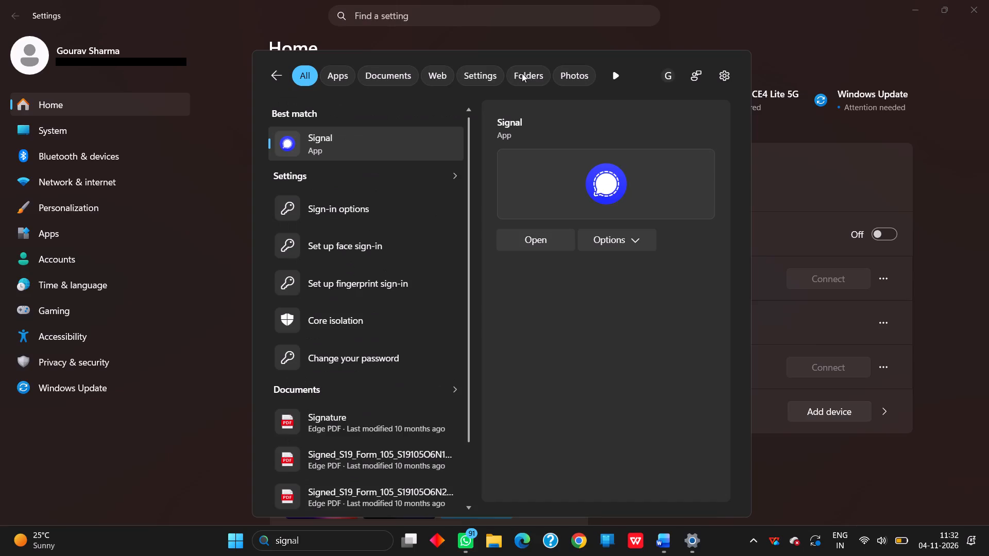
scroll(375, 408, "down", 1)
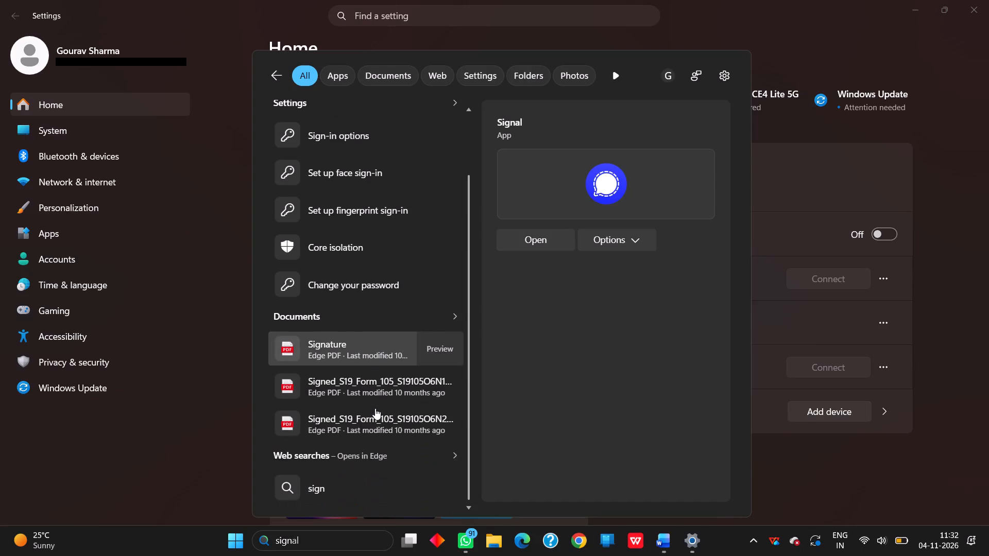
double_click(367, 350)
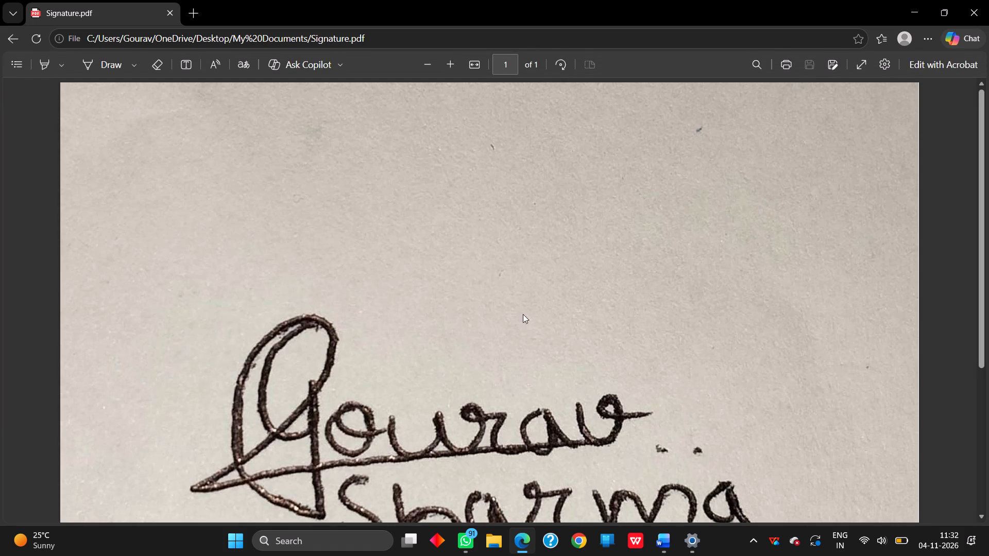
Close the Signature PDF and the Settings window to return to the undertaking document in Word.
left_click(168, 11)
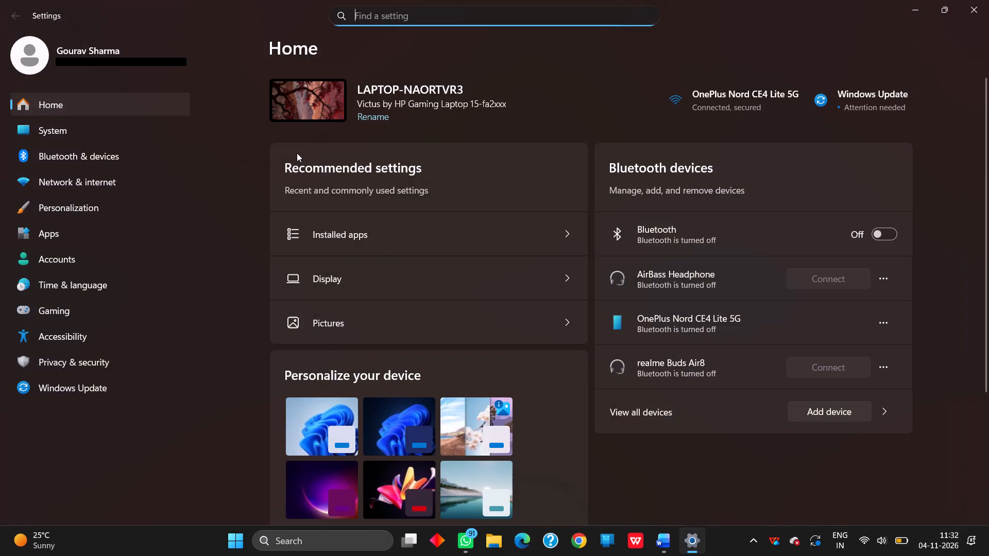
left_click(973, 3)
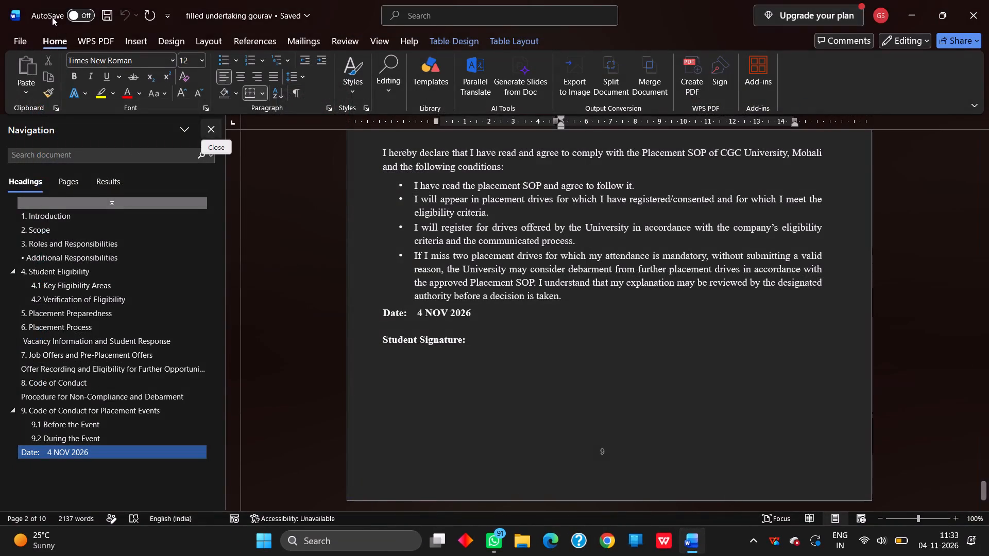
Start inserting a picture from this device and browse the Home, personal OneDrive and Documents folders for the signature image.
left_click(138, 39)
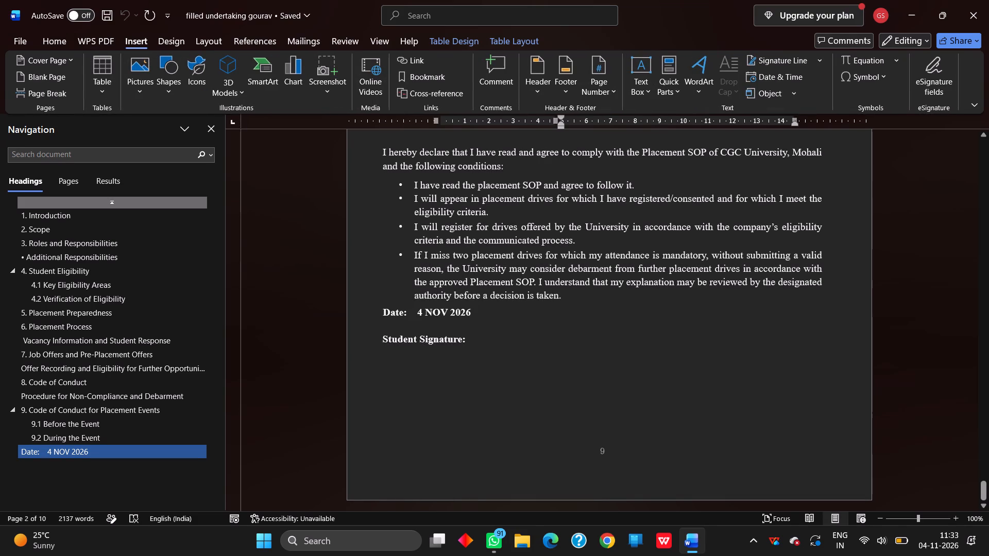
left_click(137, 78)
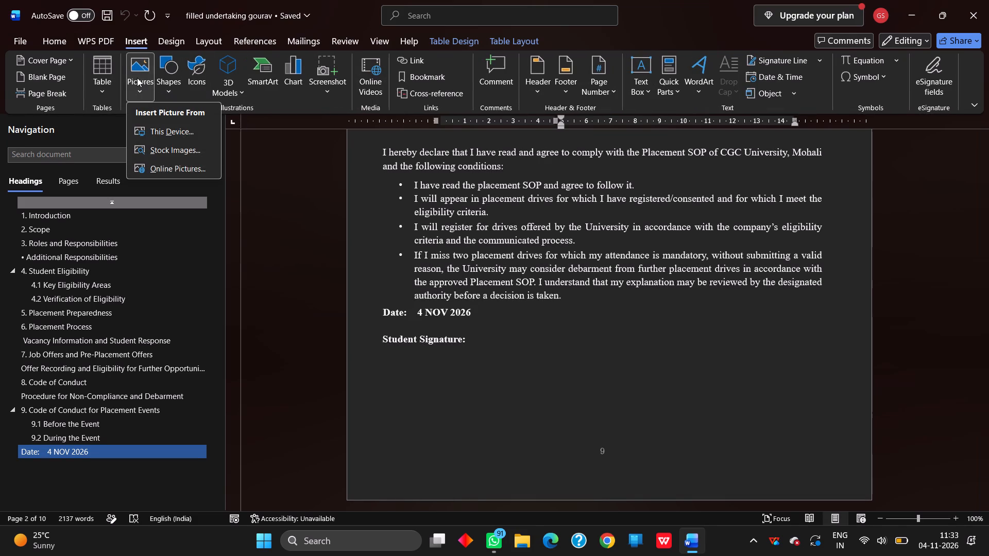
left_click(162, 134)
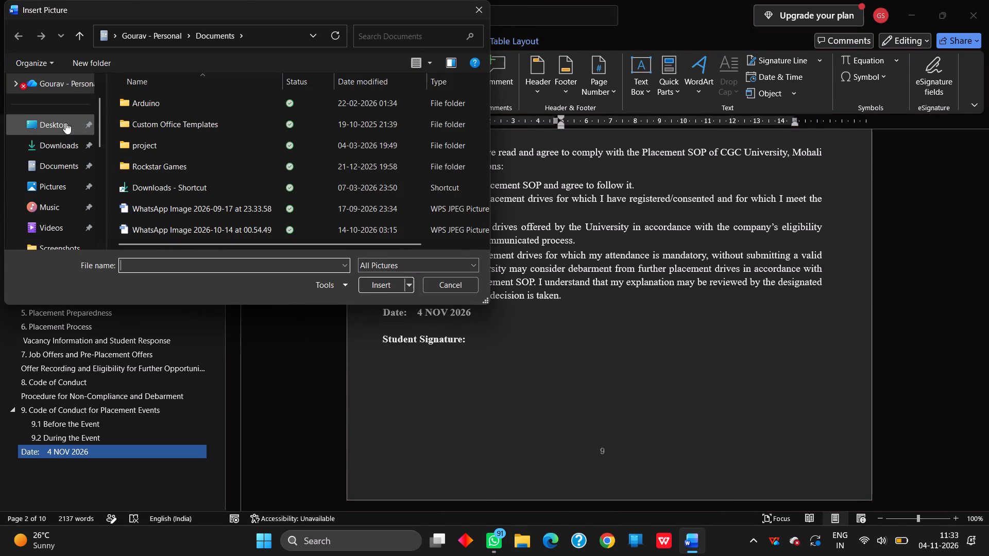
scroll(275, 163, "up", 1)
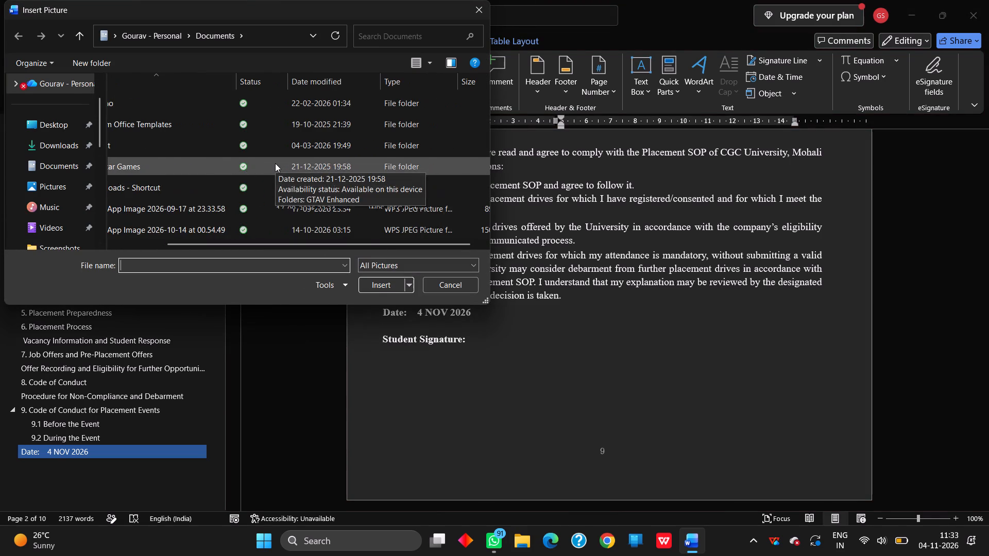
scroll(275, 163, "up", 2)
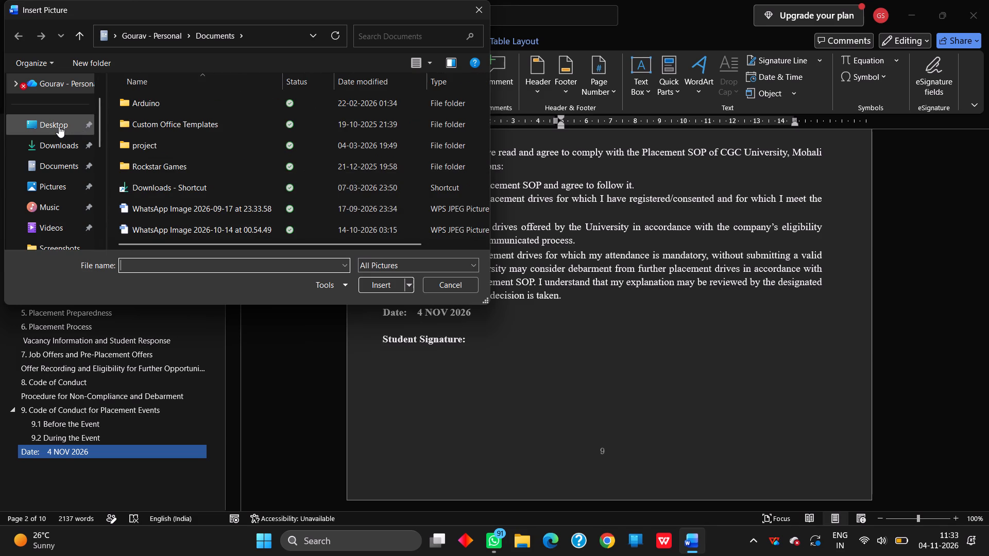
scroll(59, 126, "up", 7)
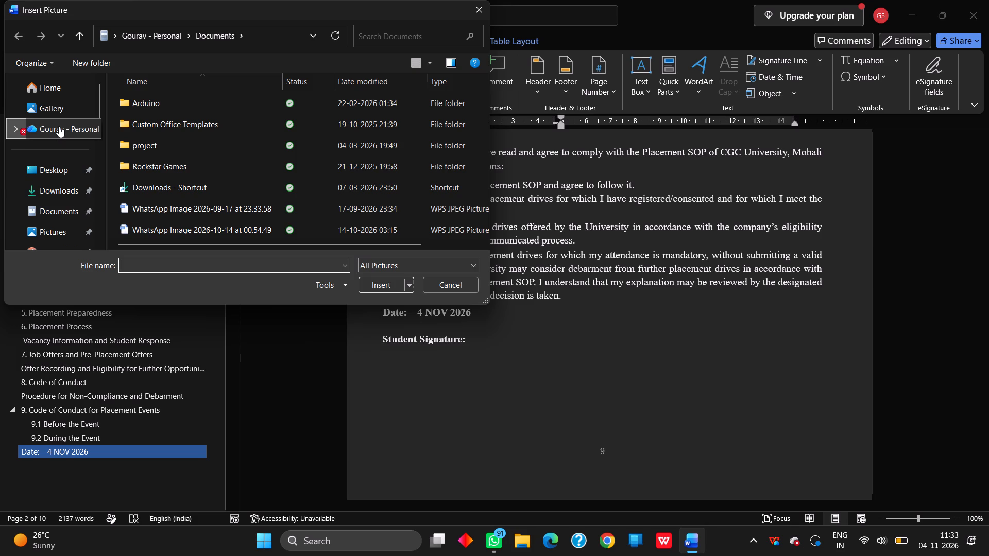
scroll(59, 126, "up", 1)
left_click(60, 82)
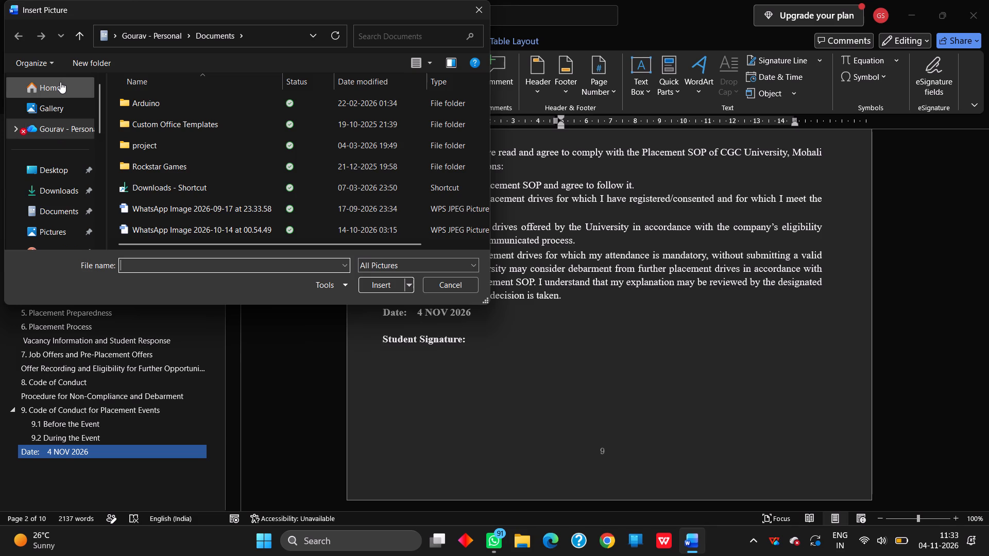
left_click(57, 107)
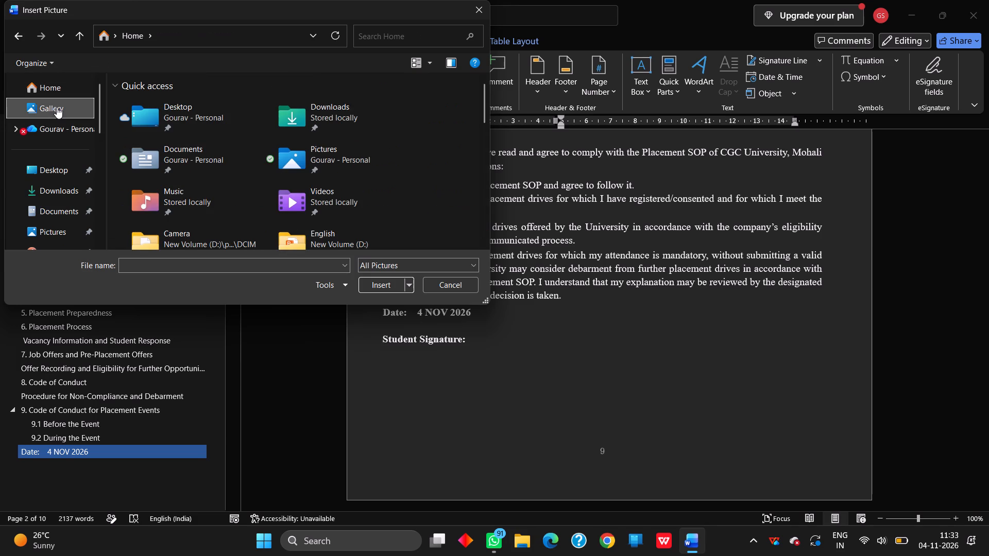
left_click(57, 123)
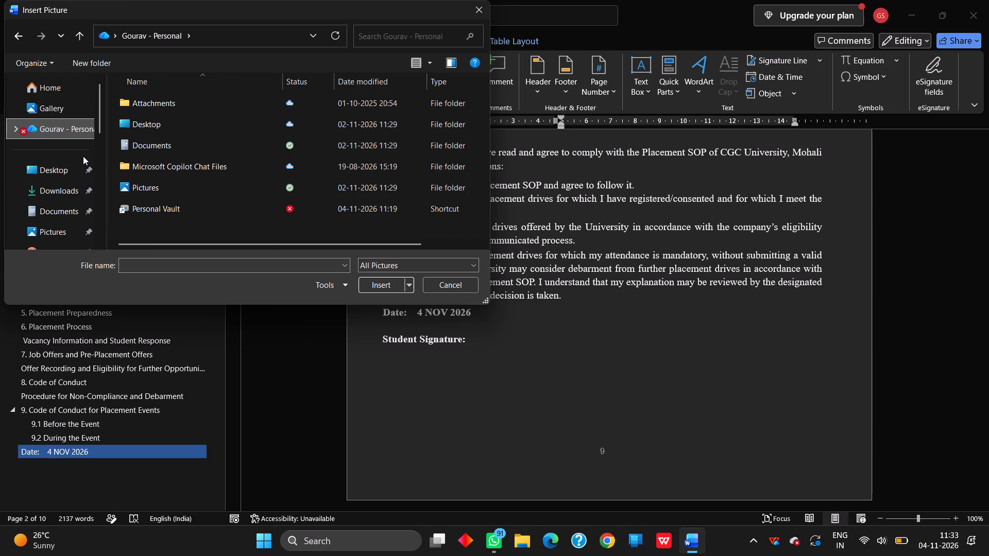
double_click(170, 144)
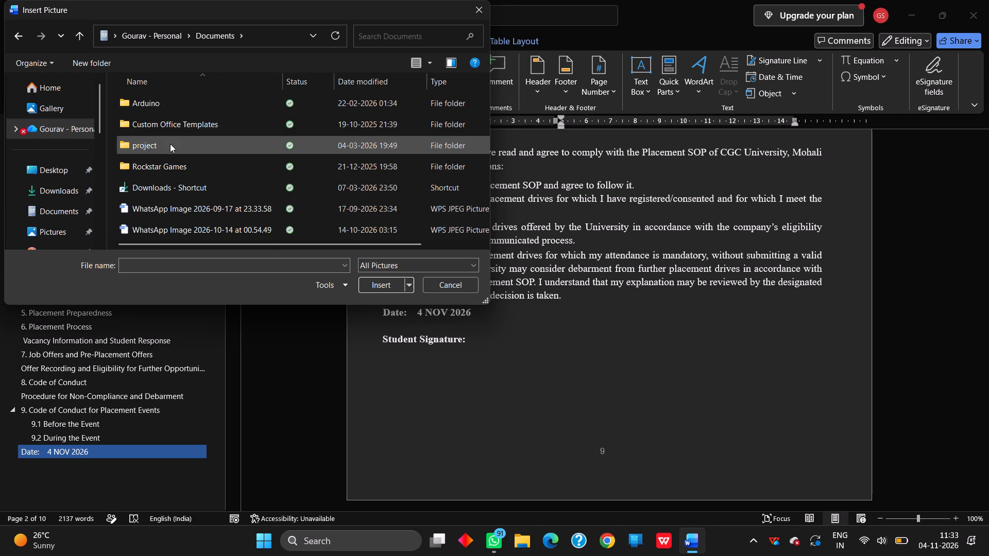
scroll(246, 172, "up", 1)
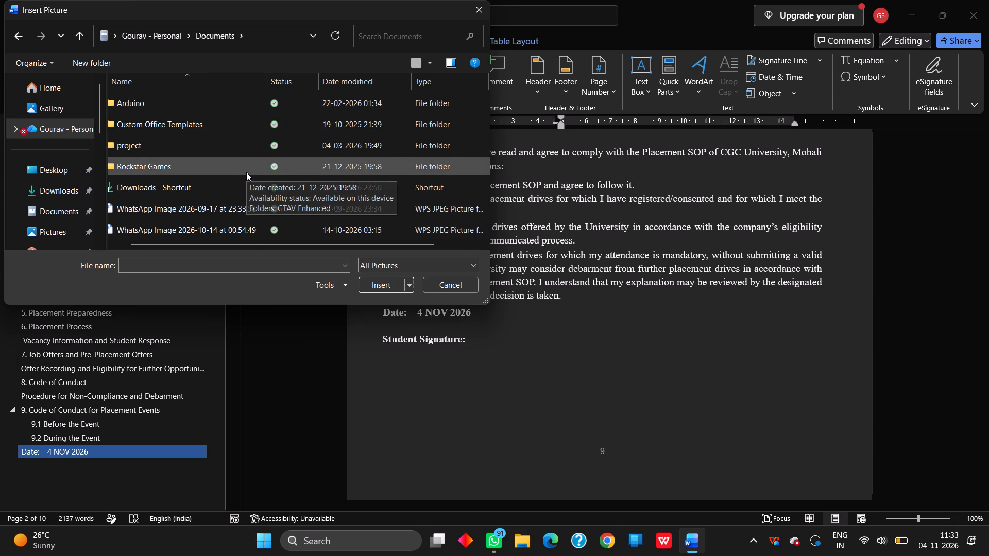
scroll(246, 172, "up", 1)
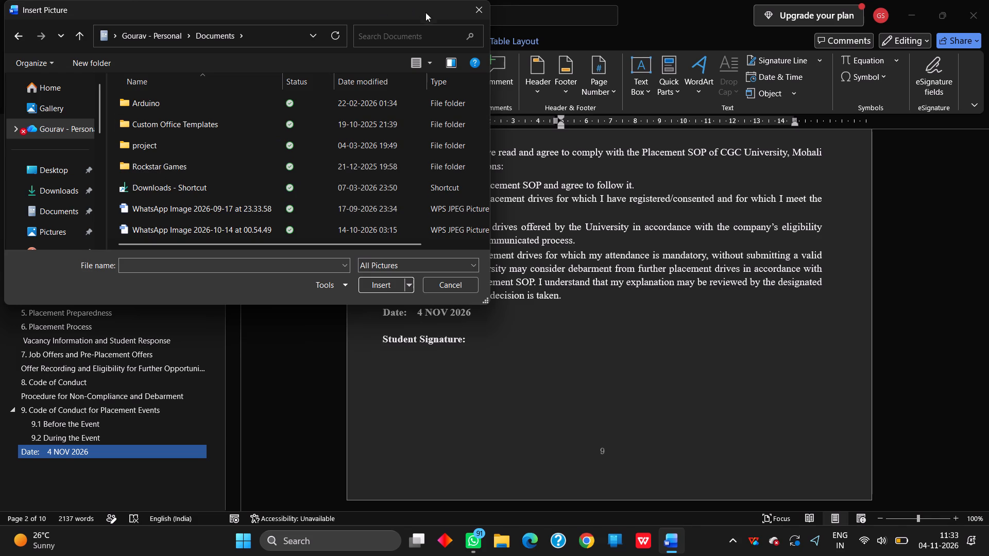
Search the Documents folder for "signature", clear the search, and look through the folder's files again.
left_click(420, 36)
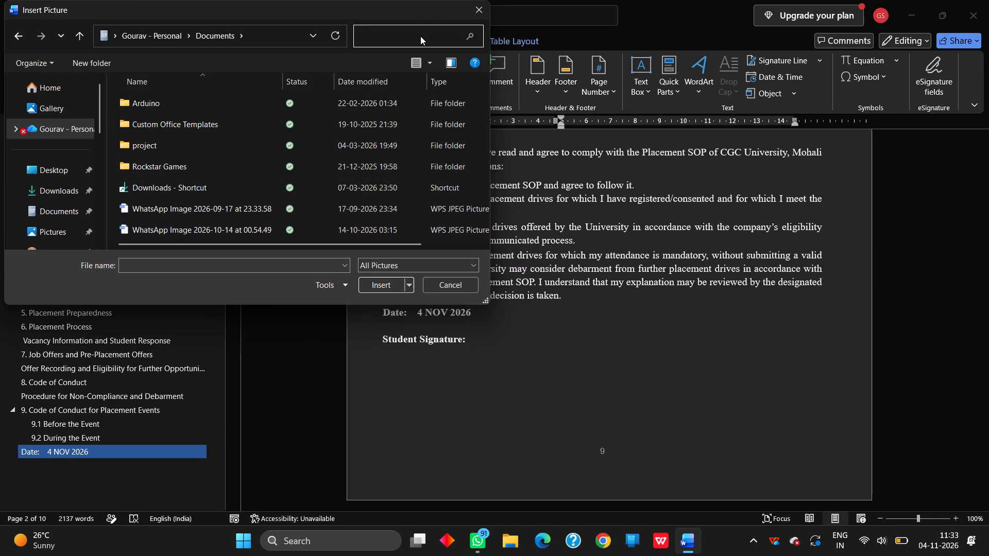
type("signa")
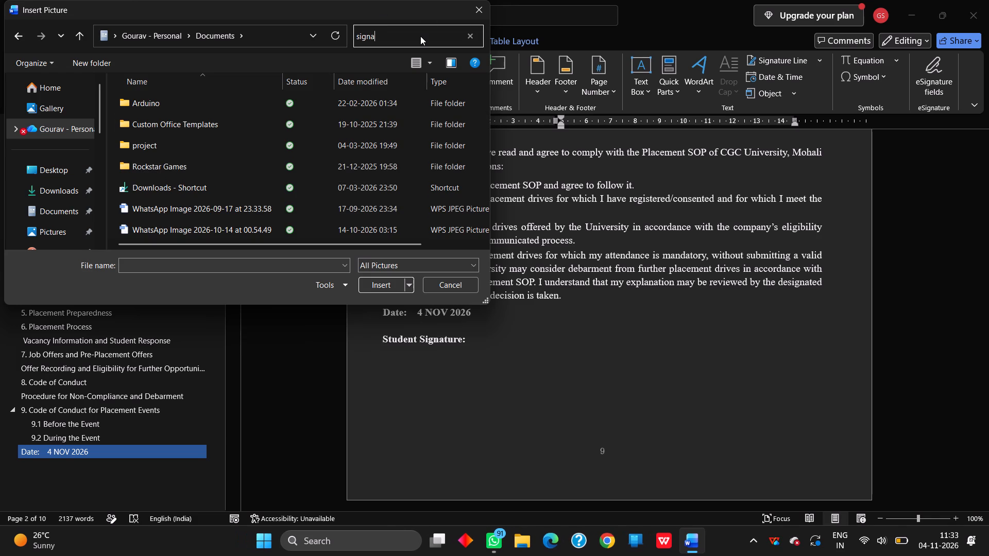
type("tu")
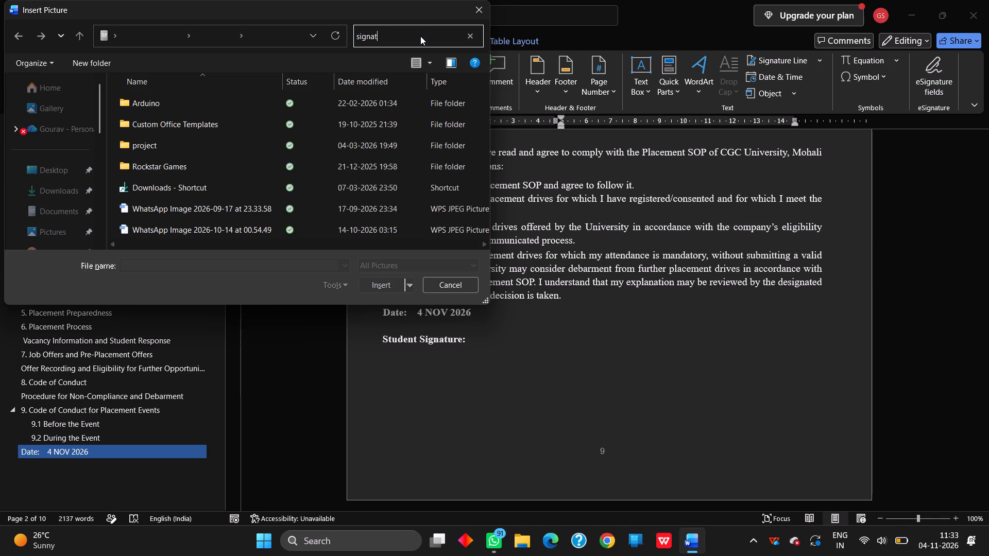
type("re")
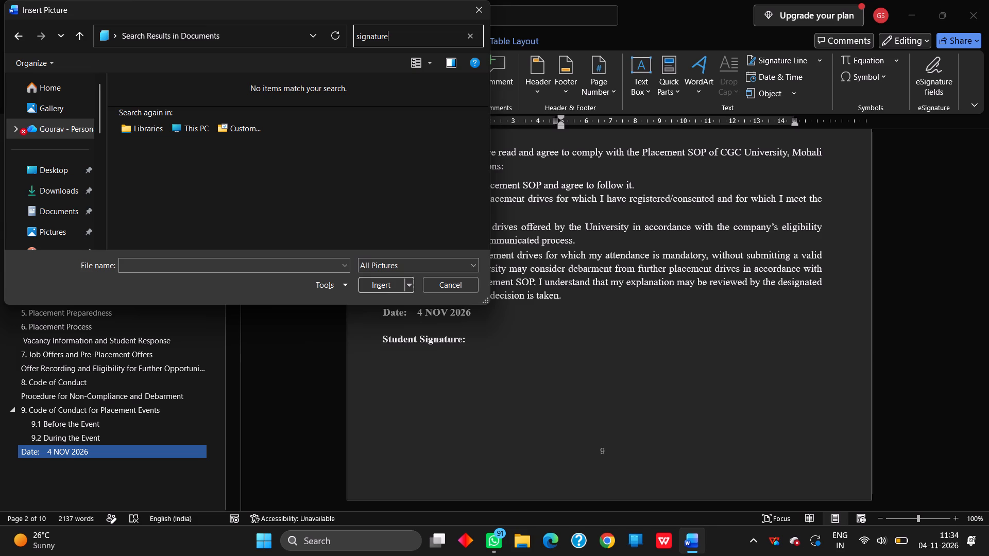
key("BackSpace")
key("BackSpace")
key("BackSpace")
key("BackSpace")
key("BackSpace")
key("BackSpace")
key("BackSpace")
key("BackSpace")
key("BackSpace")
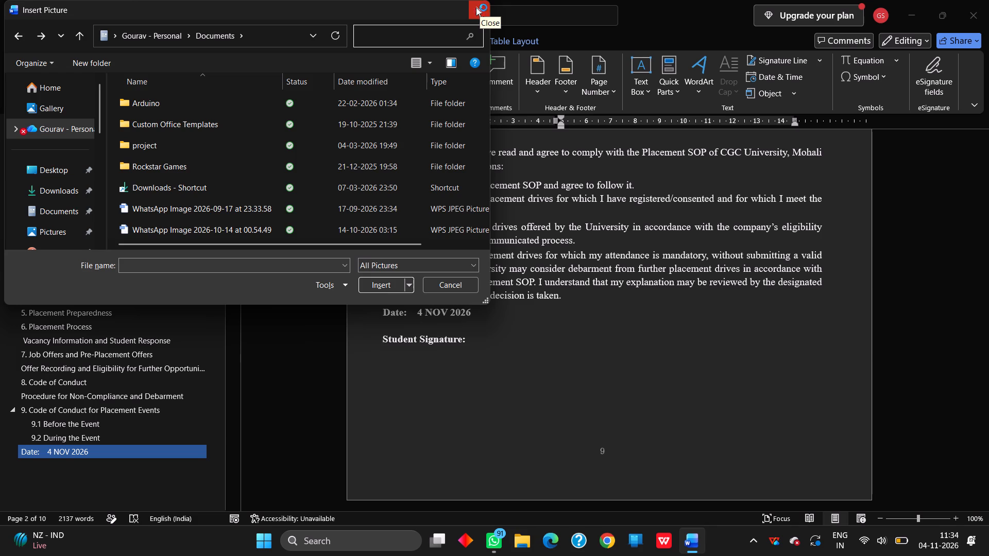
scroll(229, 136, "down", 1)
scroll(229, 136, "up", 1)
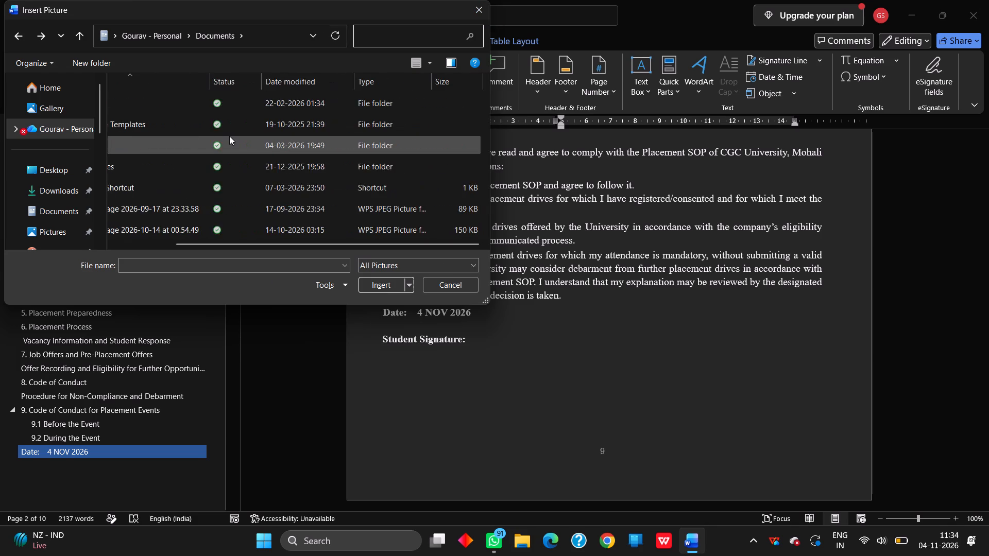
scroll(229, 136, "up", 1)
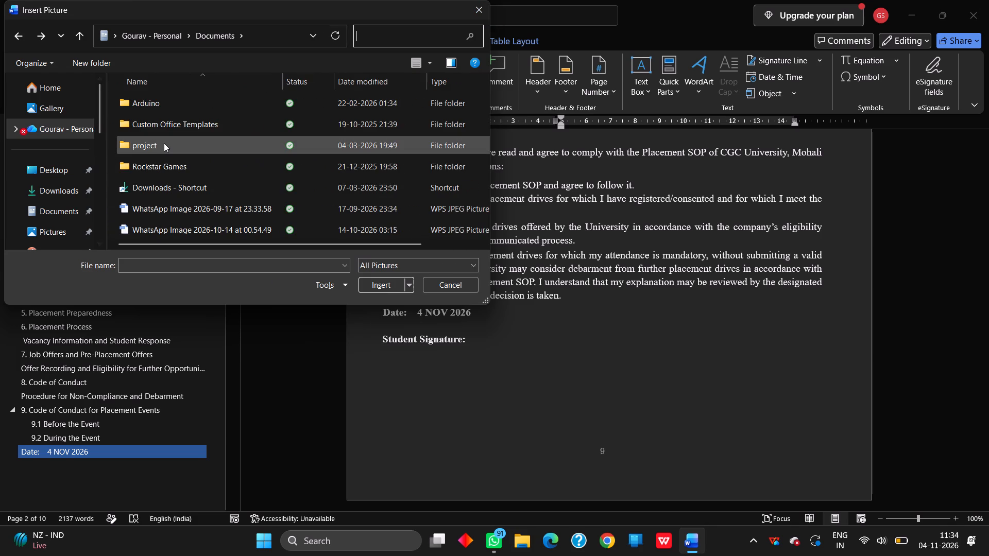
scroll(220, 179, "up", 1)
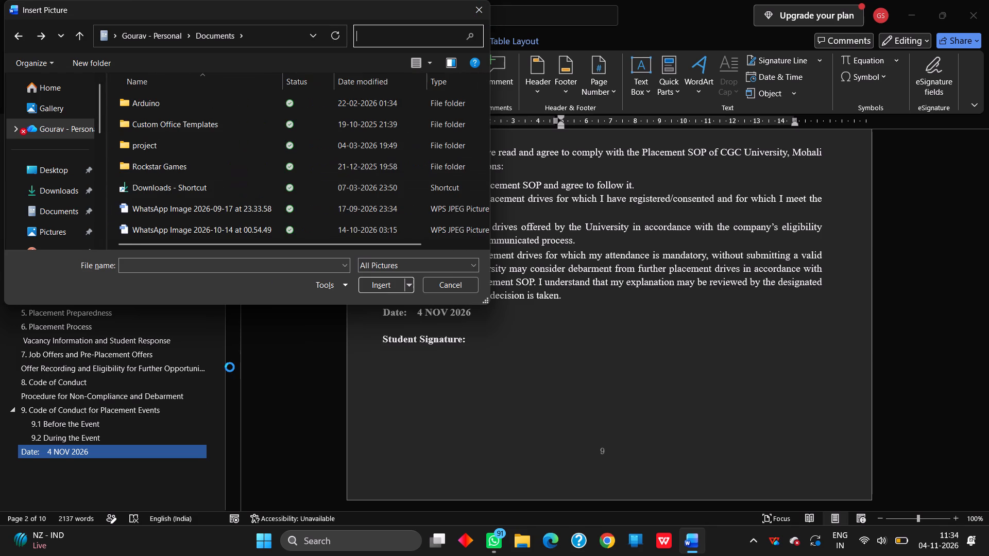
Search the computer for "signat" to check the folder location of the Signature PDF.
left_click(252, 550)
type("signat")
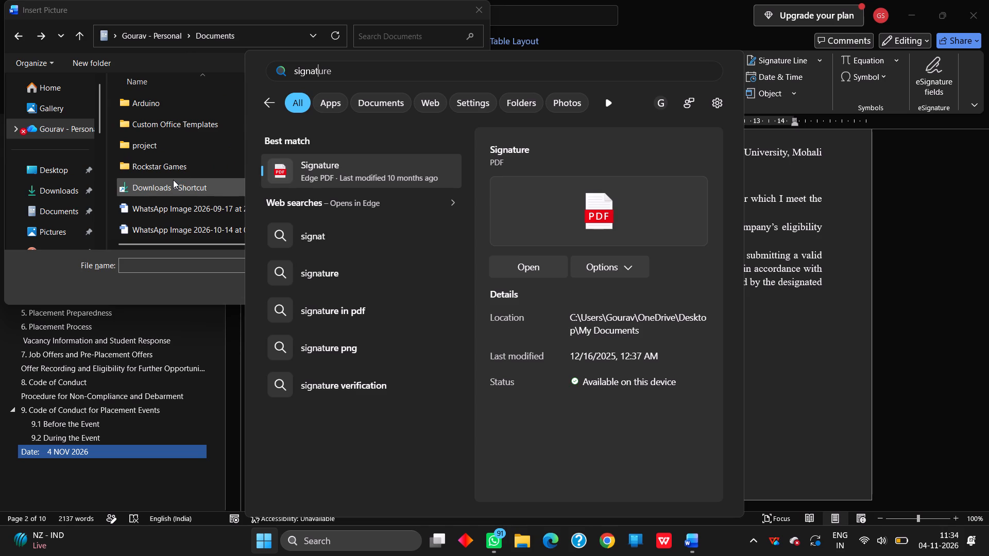
Look through the Insert Picture dialog's locations and the Home view's quick access folders and recent files for the signature.
scroll(79, 180, "down", 1)
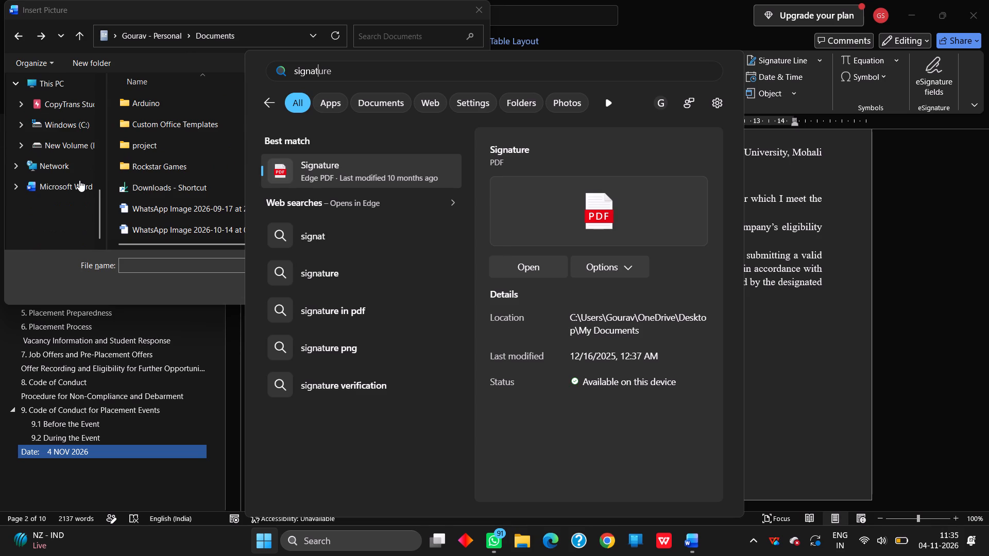
scroll(79, 180, "down", 1)
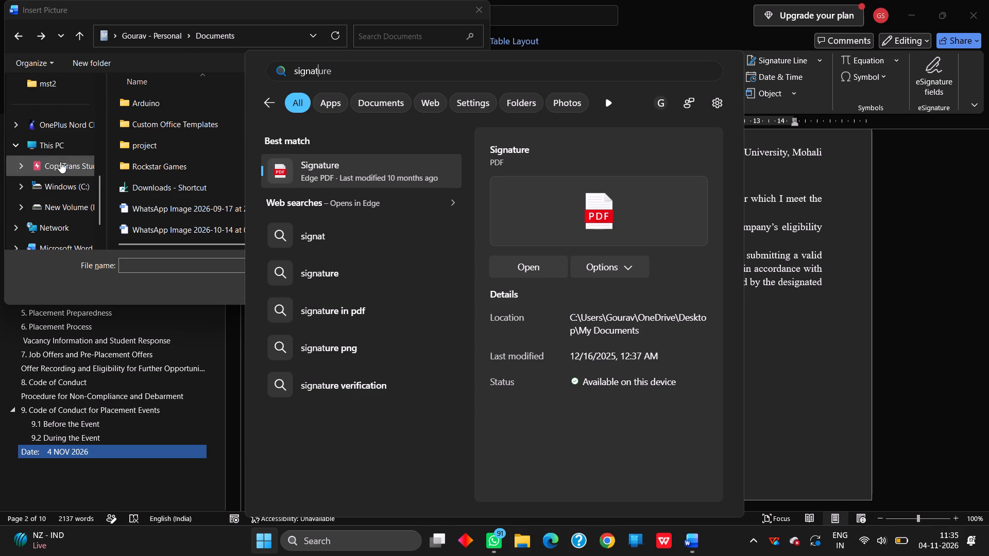
scroll(57, 146, "up", 1)
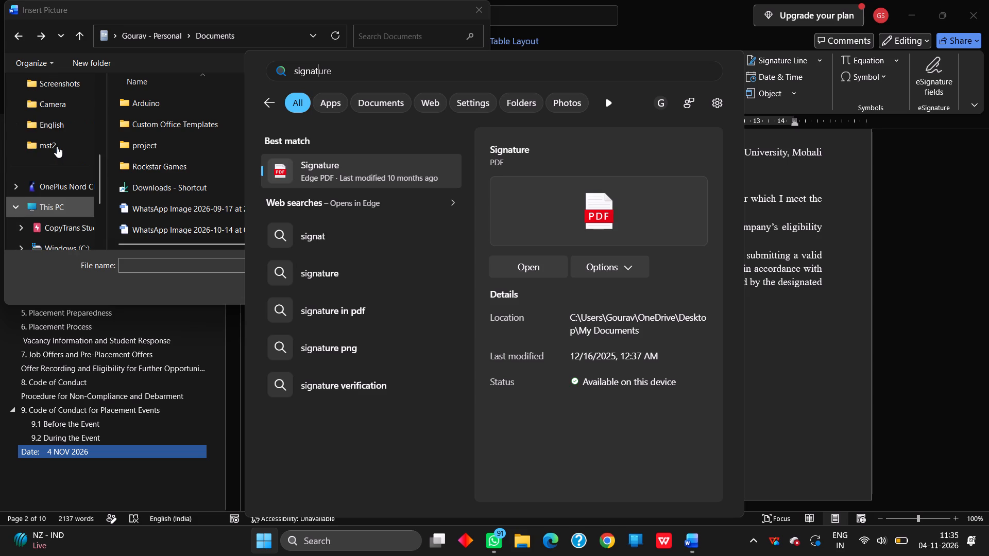
scroll(57, 146, "up", 2)
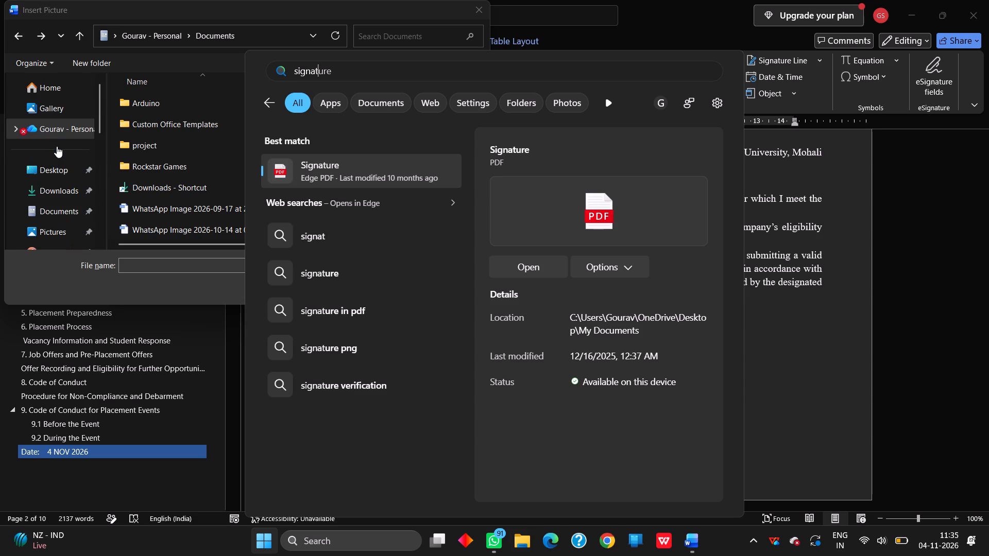
scroll(57, 146, "up", 3)
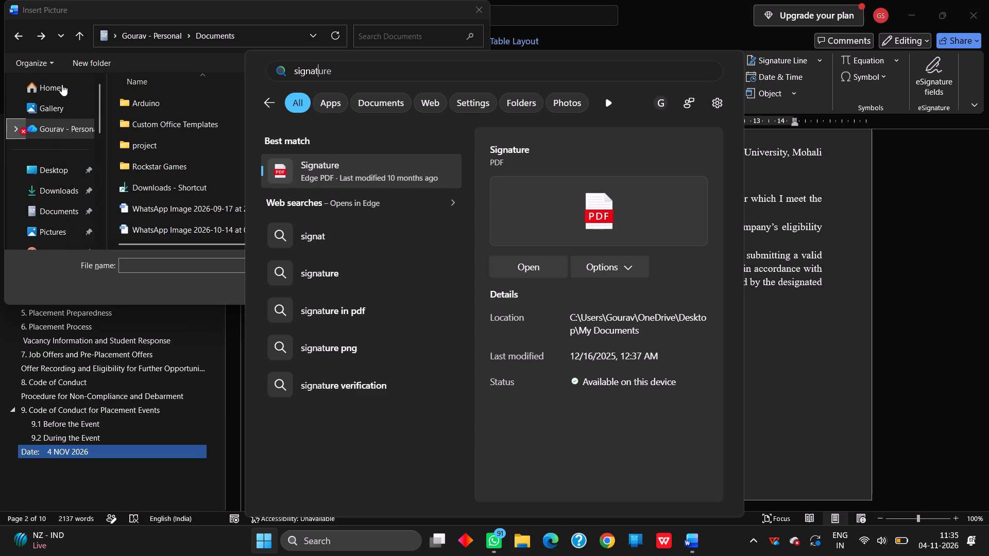
left_click(62, 84)
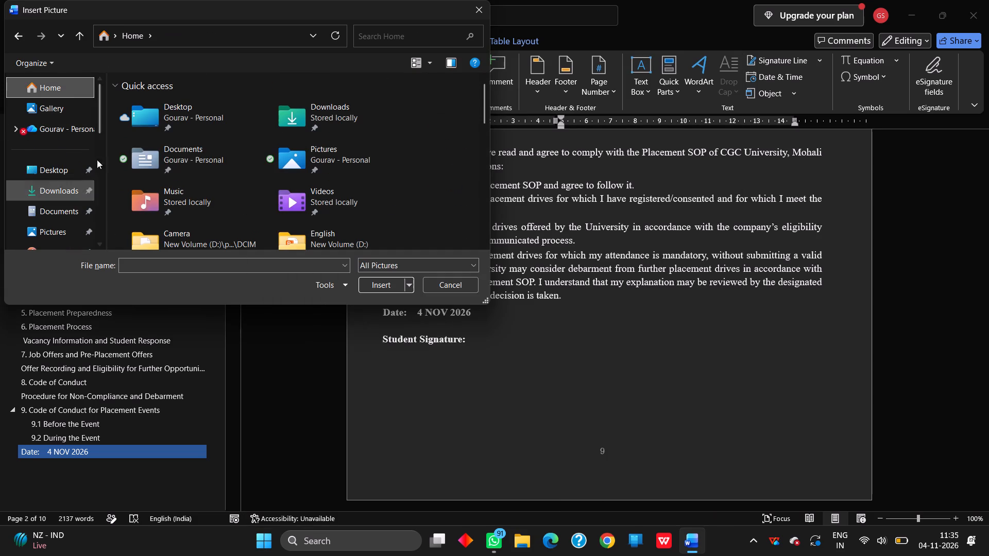
scroll(424, 177, "down", 1)
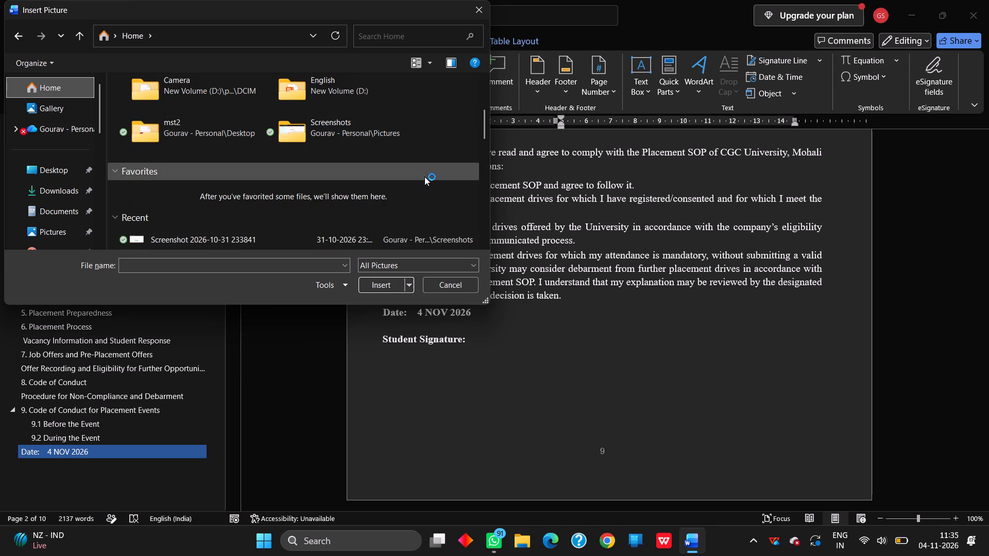
scroll(424, 177, "down", 1)
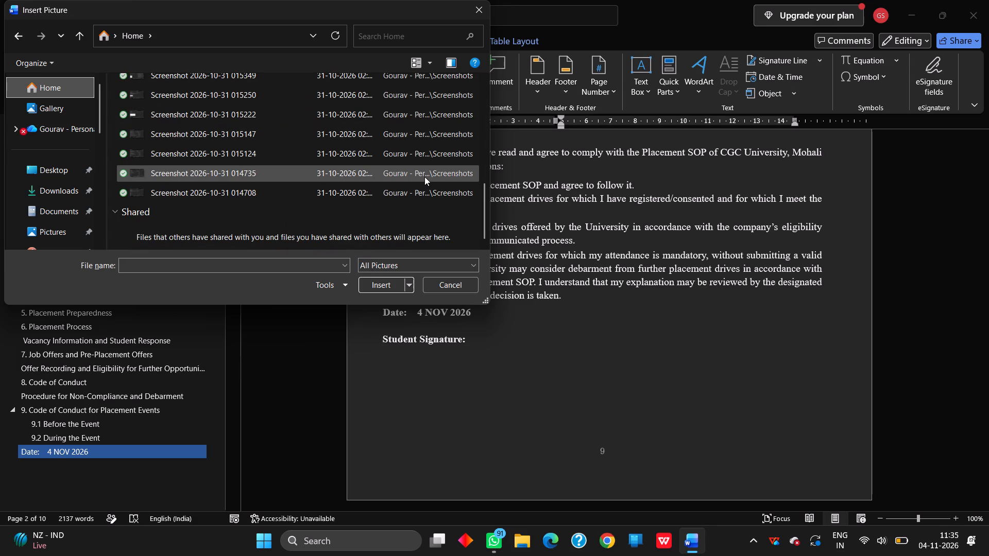
scroll(424, 177, "down", 1)
scroll(424, 177, "up", 2)
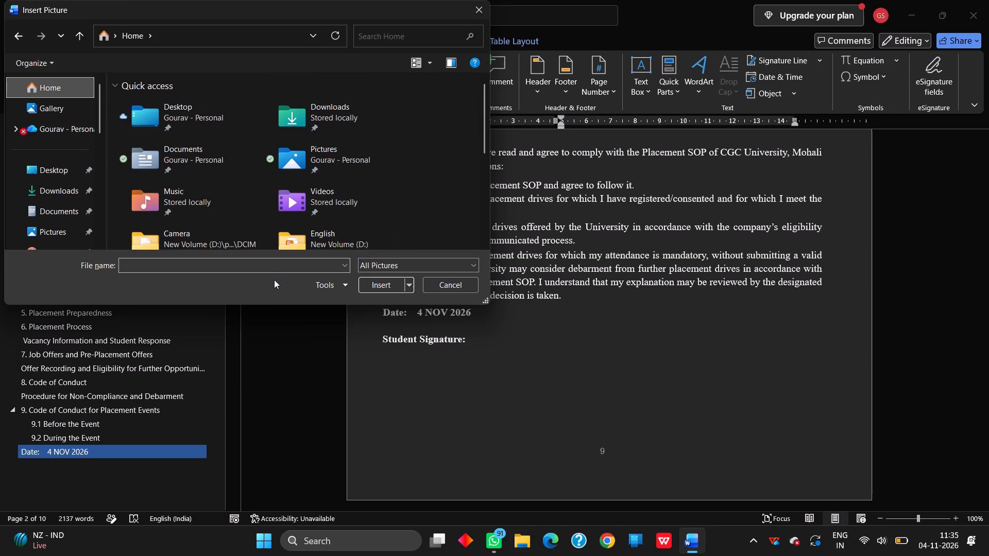
scroll(41, 198, "down", 1)
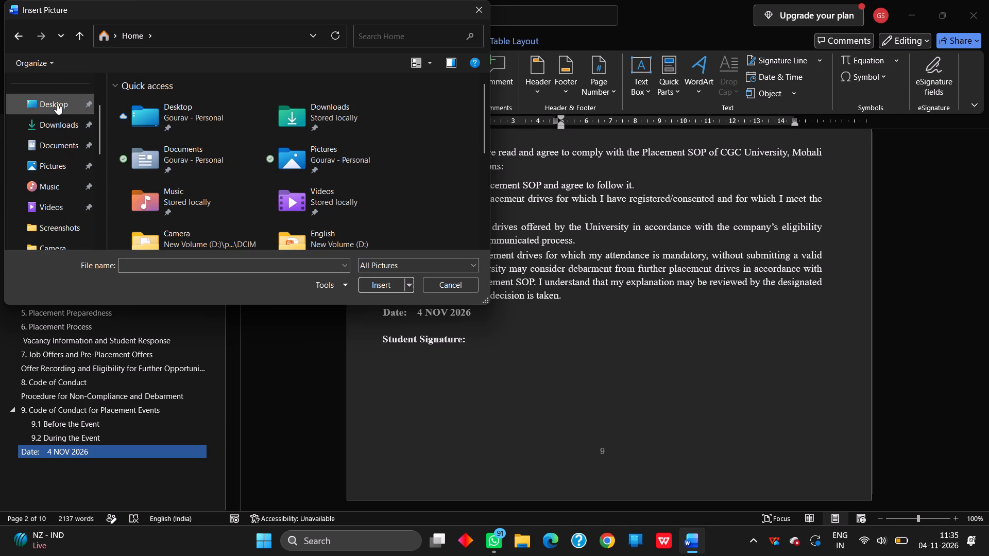
Open the Desktop folder in the Insert Picture dialog and look through its contents for the signature image.
left_click(57, 103)
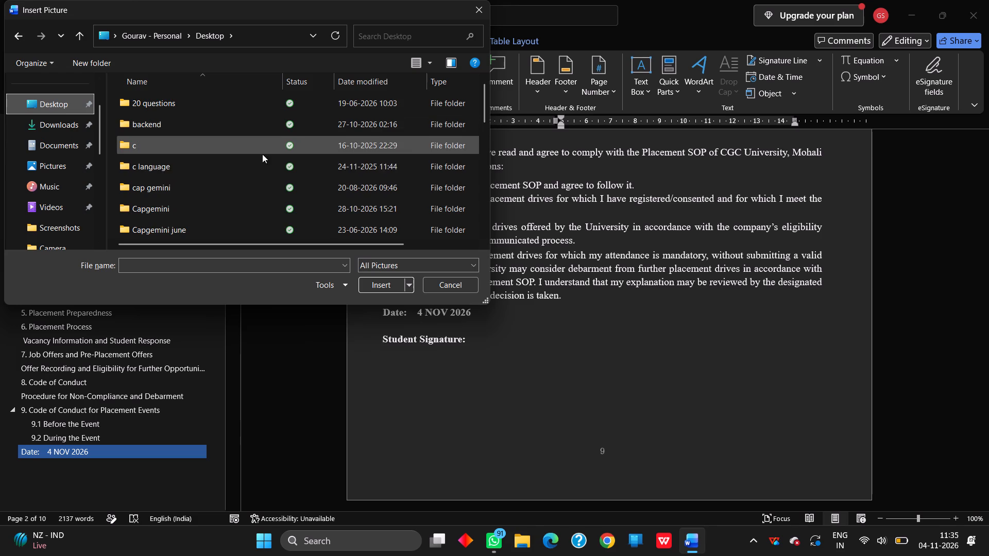
scroll(268, 159, "down", 1)
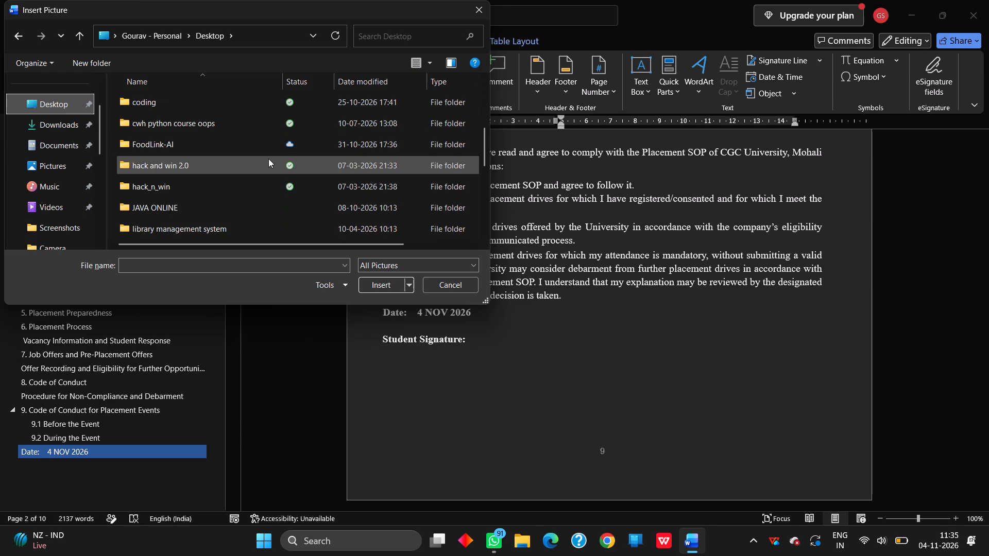
scroll(268, 159, "down", 4)
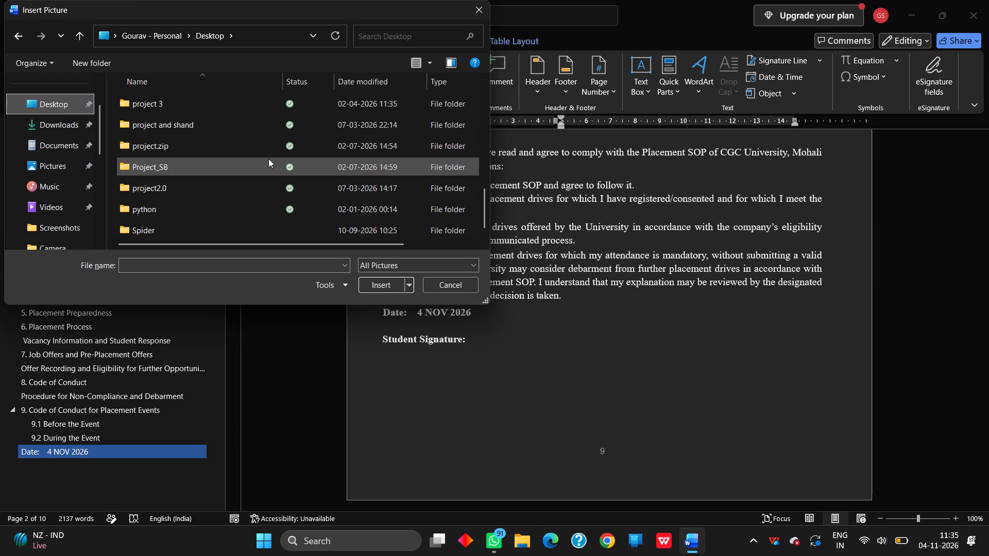
scroll(268, 159, "up", 4)
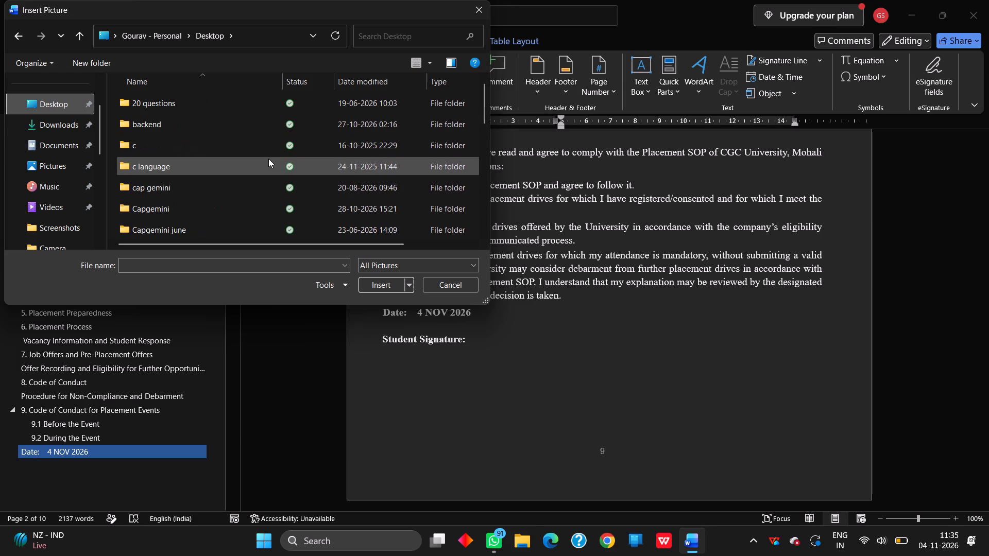
scroll(268, 159, "up", 1)
Search the Desktop folder for "signatu" and clear the search.
left_click(404, 38)
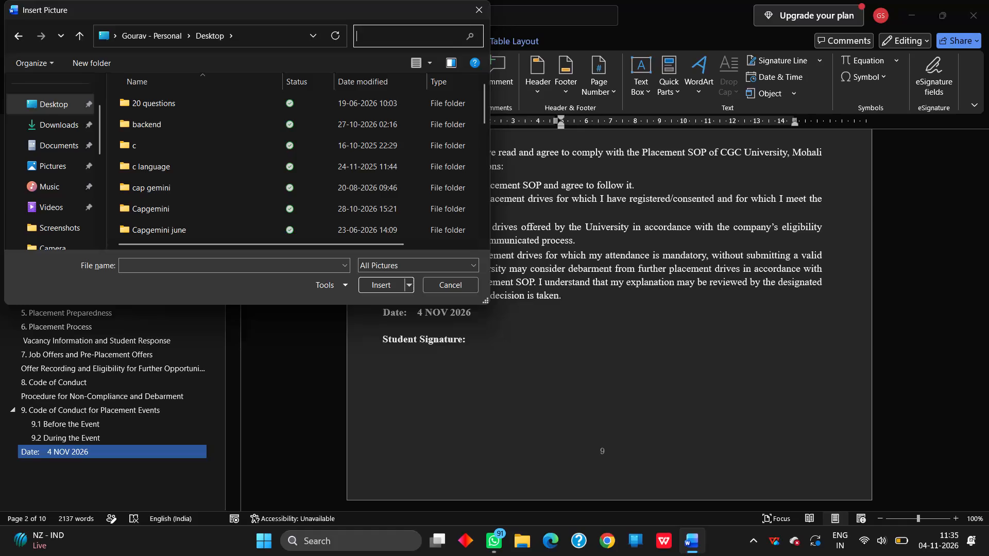
type("sig")
type("nat")
key("u")
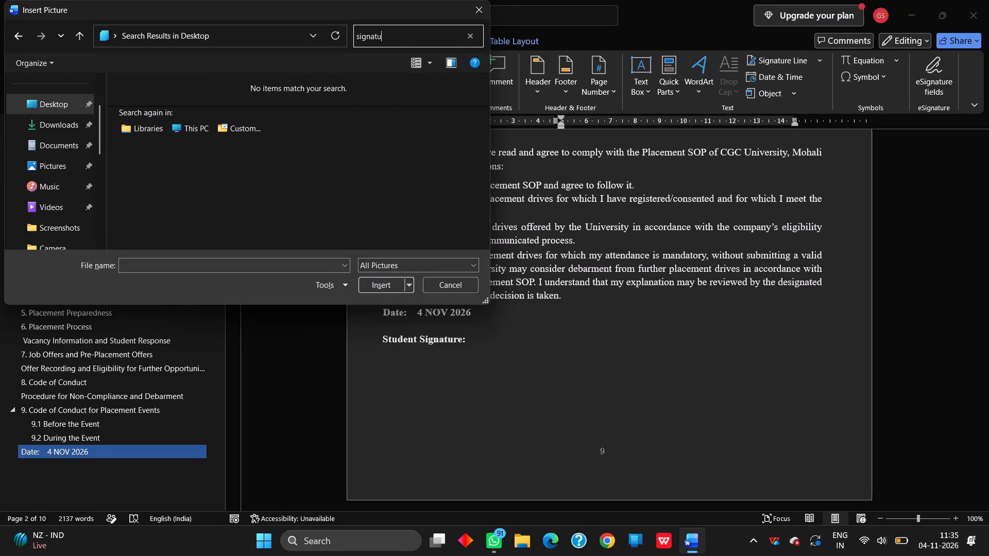
key("BackSpace")
key("BackSpace")
key("BackSpace")
key("BackSpace")
key("BackSpace")
key("BackSpace")
key("BackSpace")
key("BackSpace")
key("BackSpace")
key("BackSpace")
key("BackSpace")
key("BackSpace")
key("BackSpace")
key("BackSpace")
key("BackSpace")
key("BackSpace")
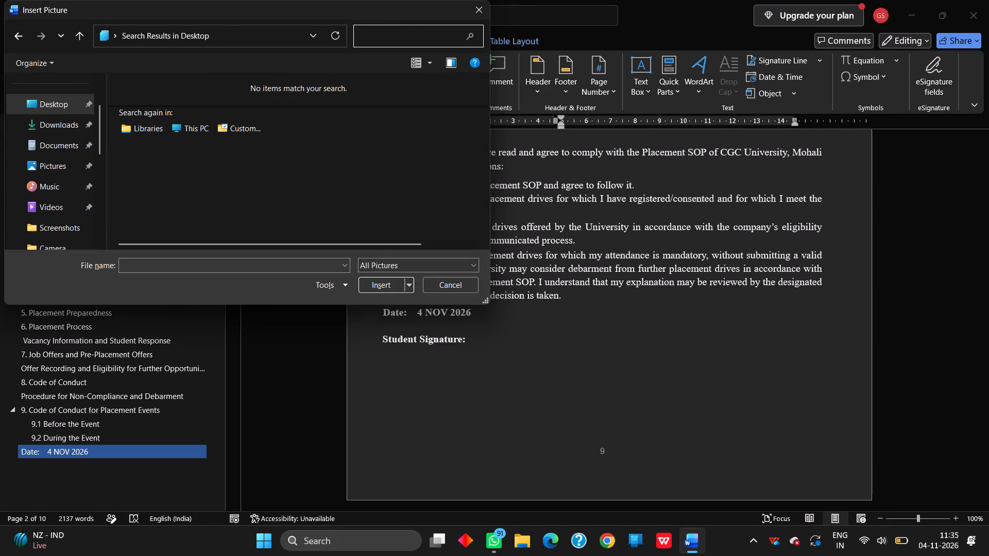
Look through the Insert Picture dialog's folder locations for another place to find the signature image.
scroll(63, 143, "up", 1)
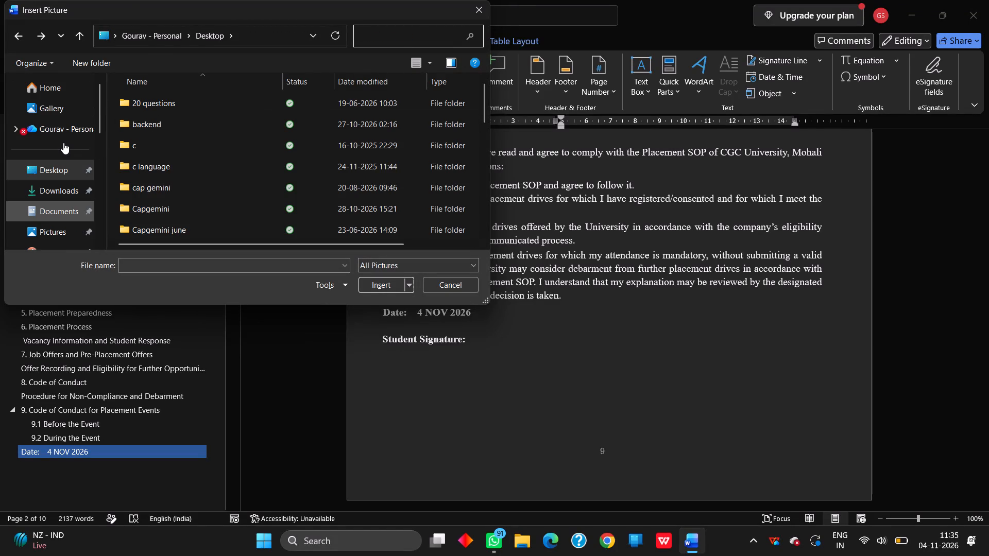
scroll(63, 143, "up", 2)
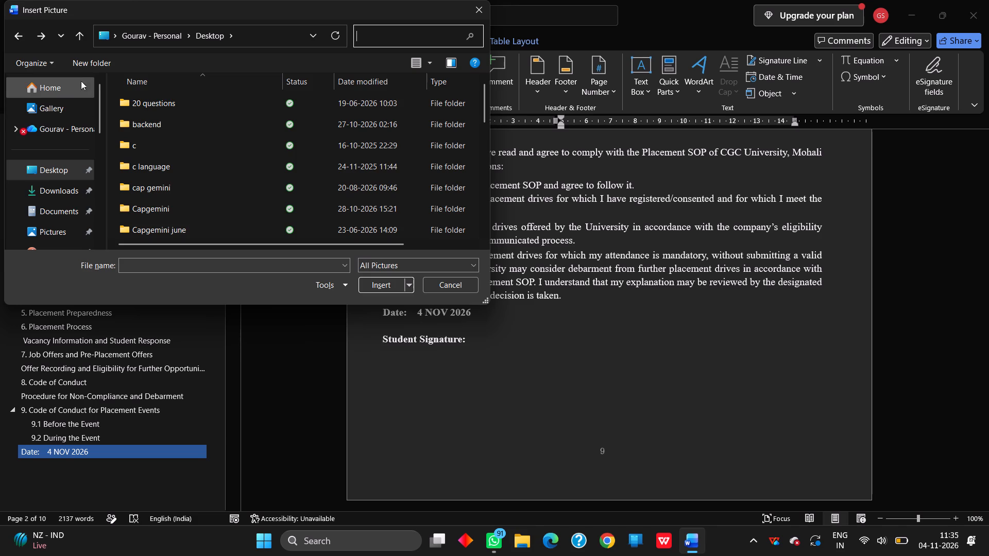
scroll(53, 107, "up", 1)
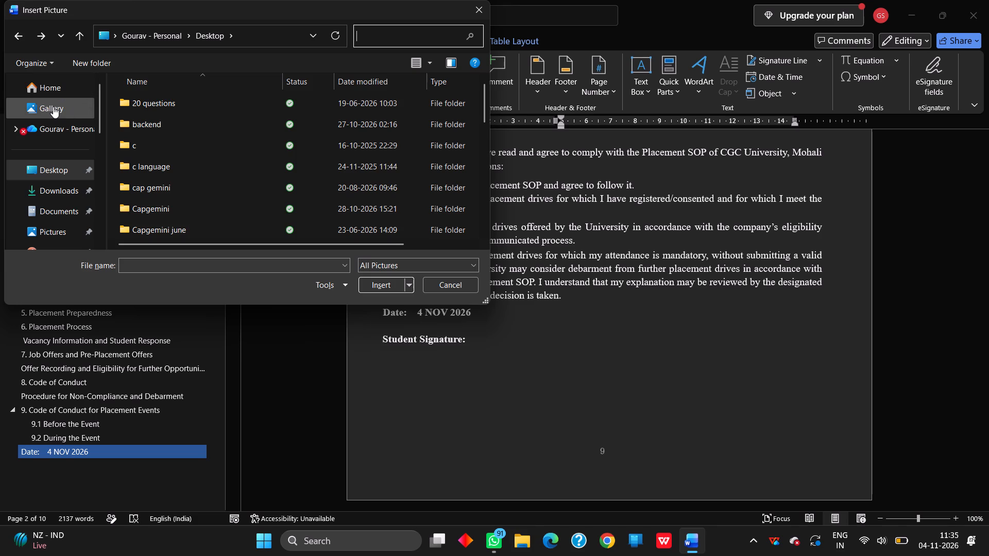
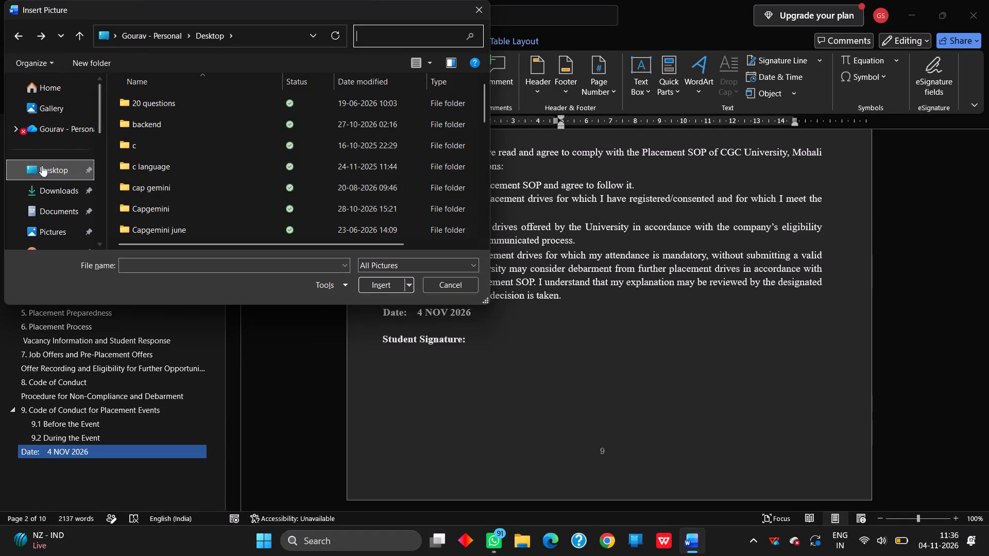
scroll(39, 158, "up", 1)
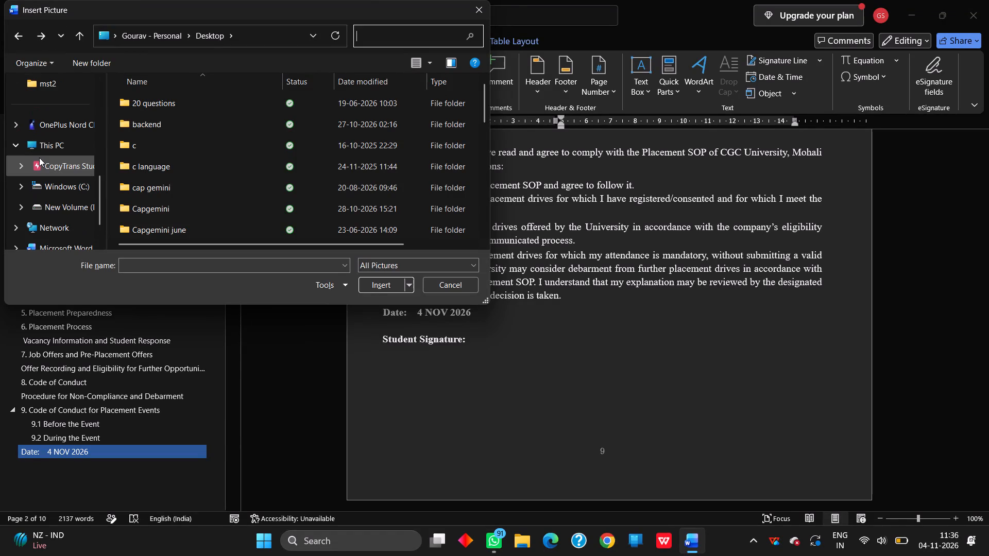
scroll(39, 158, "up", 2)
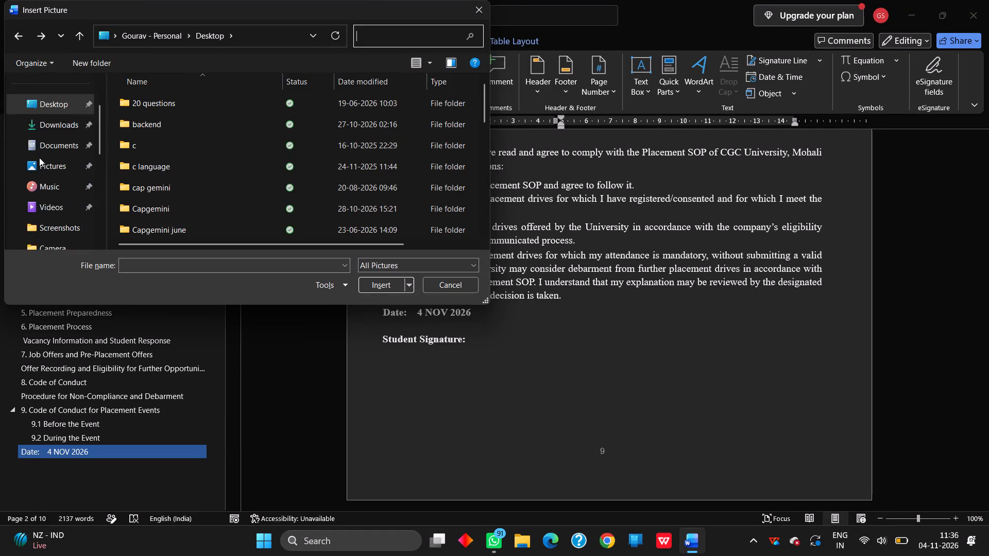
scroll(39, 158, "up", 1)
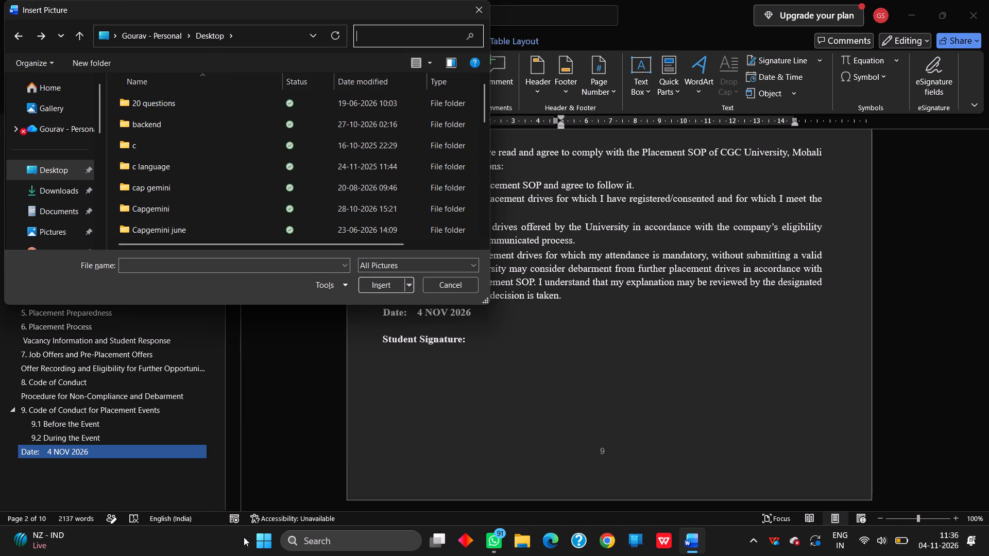
Search Windows for the Signature PDF and open its containing folder, Desktop\My Documents.
left_click(264, 541)
type("si")
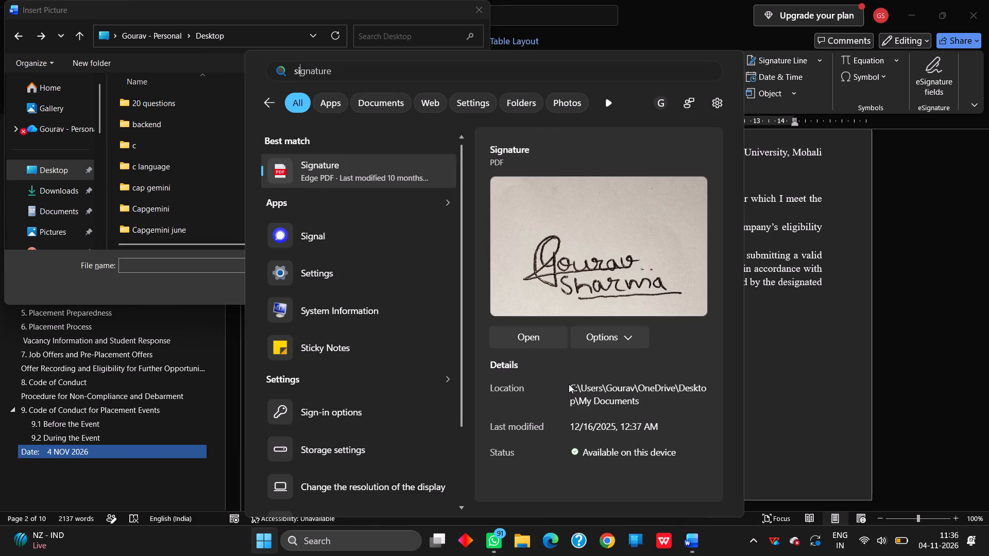
left_click_drag(572, 386, 650, 410)
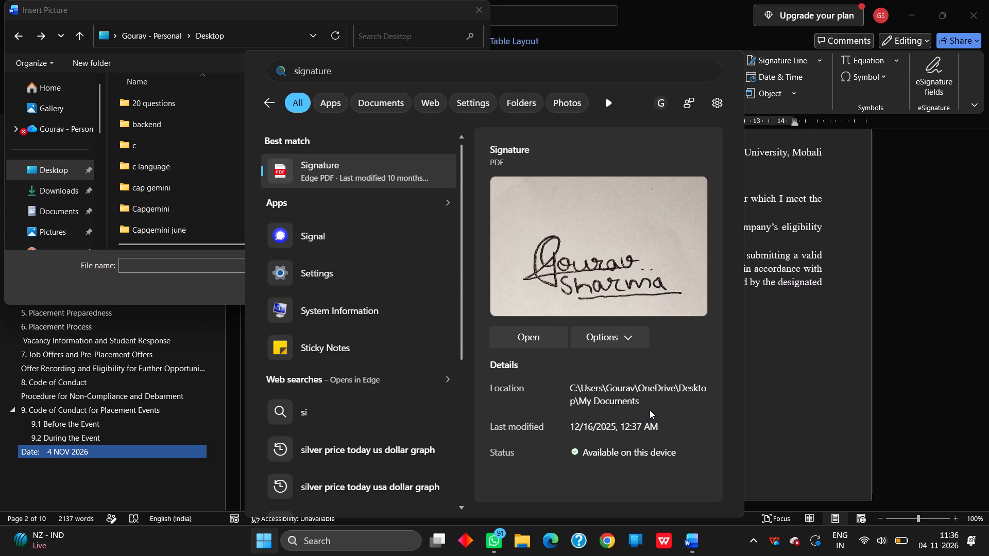
left_click_drag(650, 410, 617, 402)
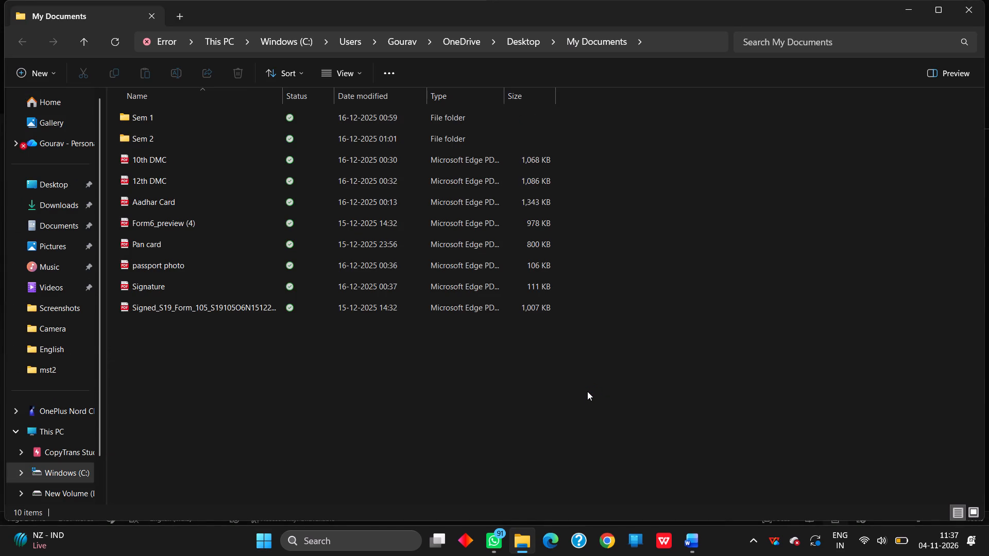
Open the Signature PDF from My Documents and capture a rectangular screen snip around the handwritten signature.
double_click(472, 285)
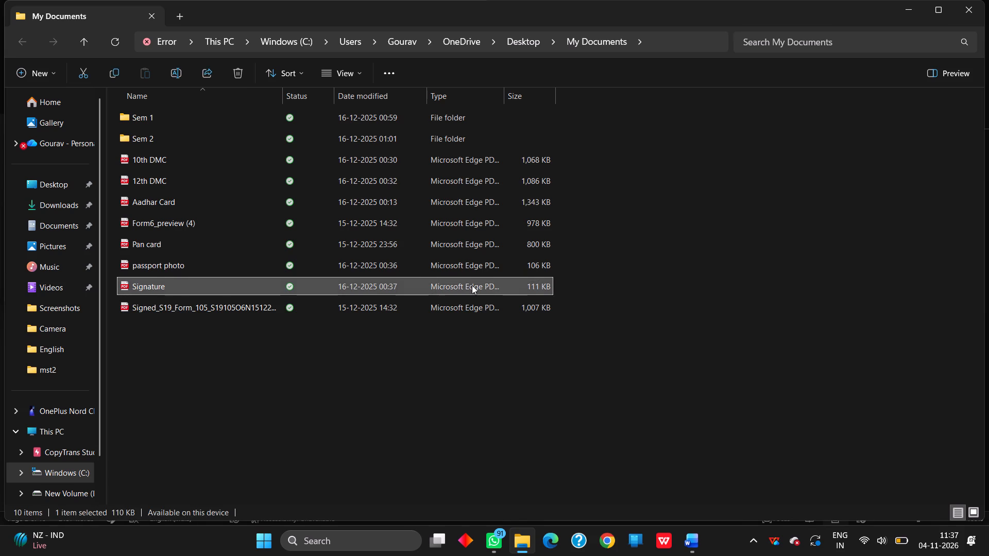
scroll(472, 285, "down", 1)
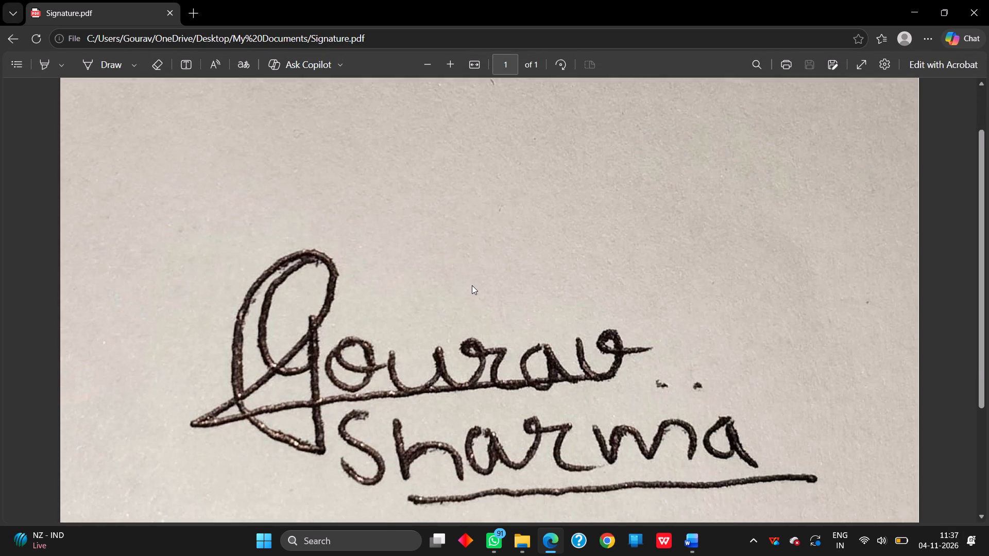
scroll(472, 285, "down", 1)
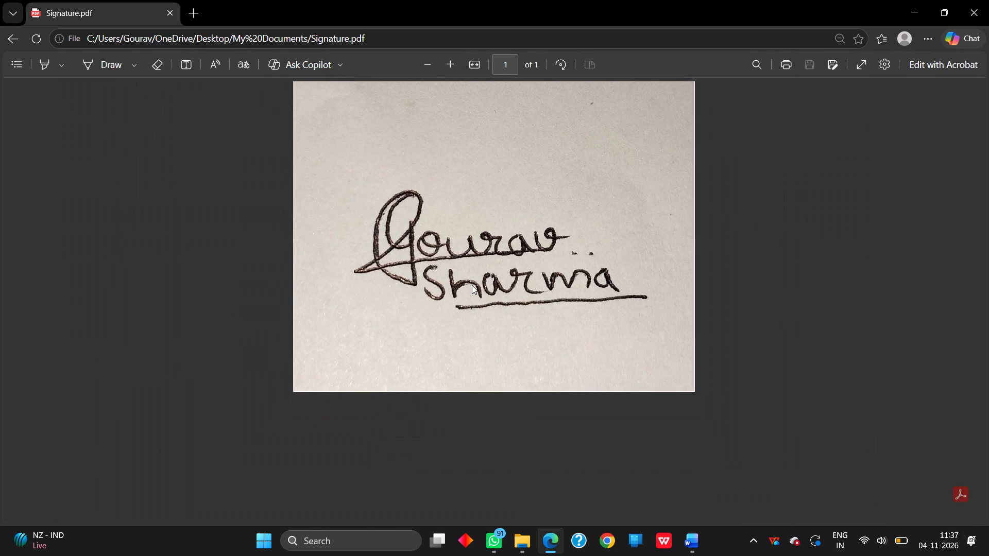
scroll(490, 177, "up", 1)
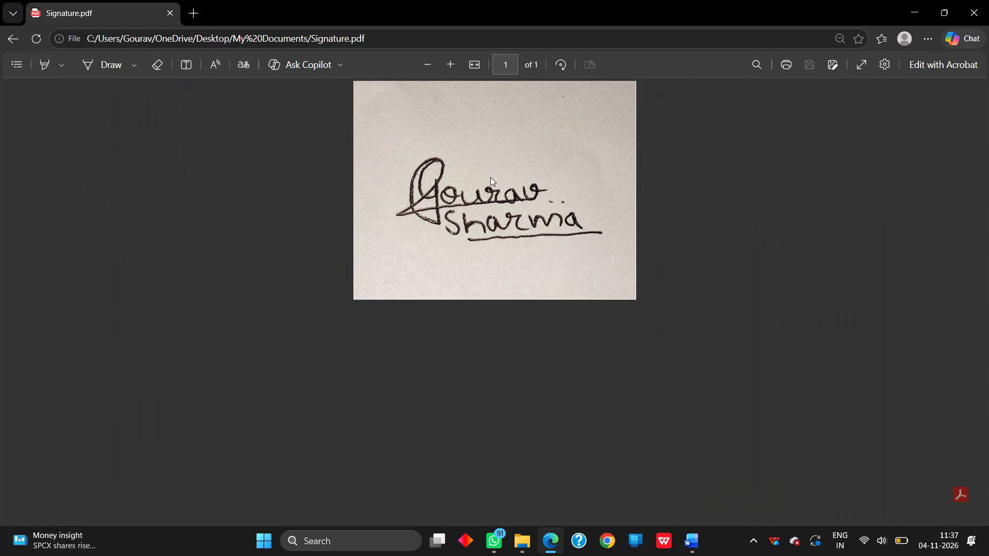
scroll(490, 177, "up", 1)
scroll(780, 220, "up", 1)
key("Print")
key("minus")
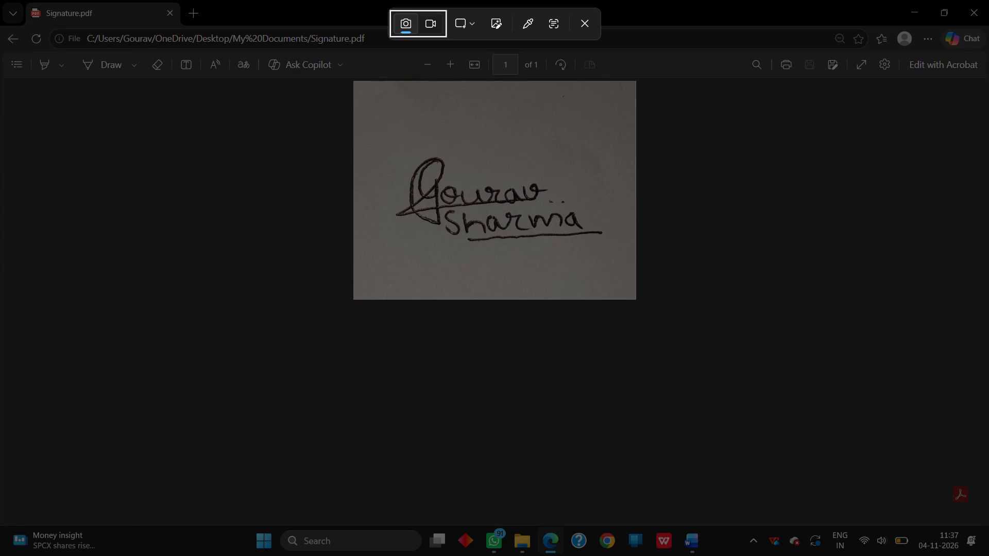
left_click_drag(376, 119, 620, 291)
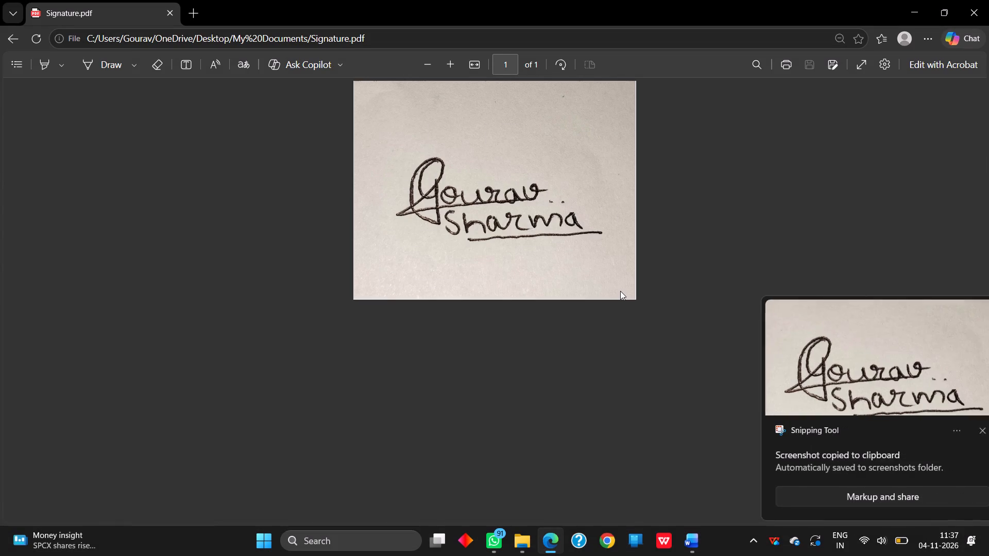
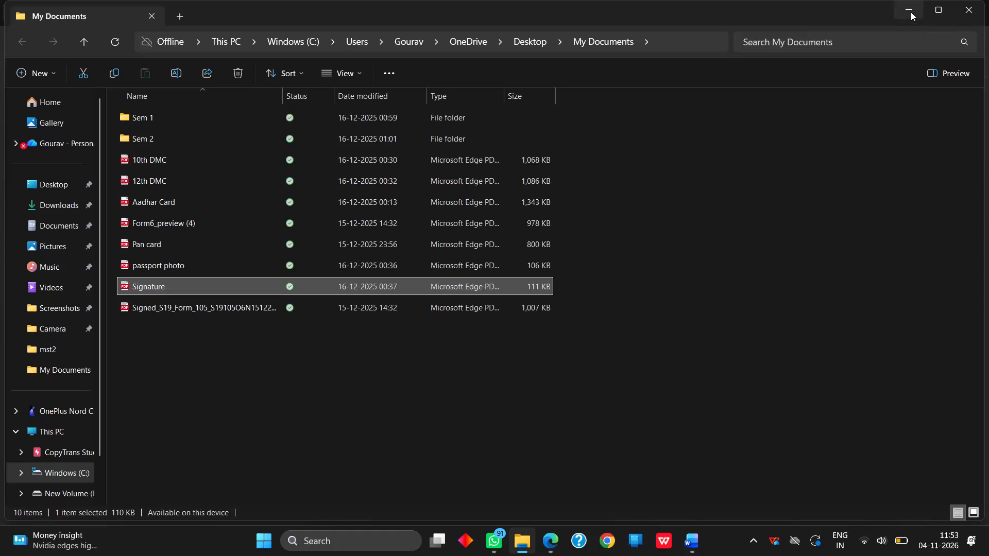
Switch back to the placement SOP in Word and dismiss the Insert Picture dialog without choosing a file.
left_click(911, 12)
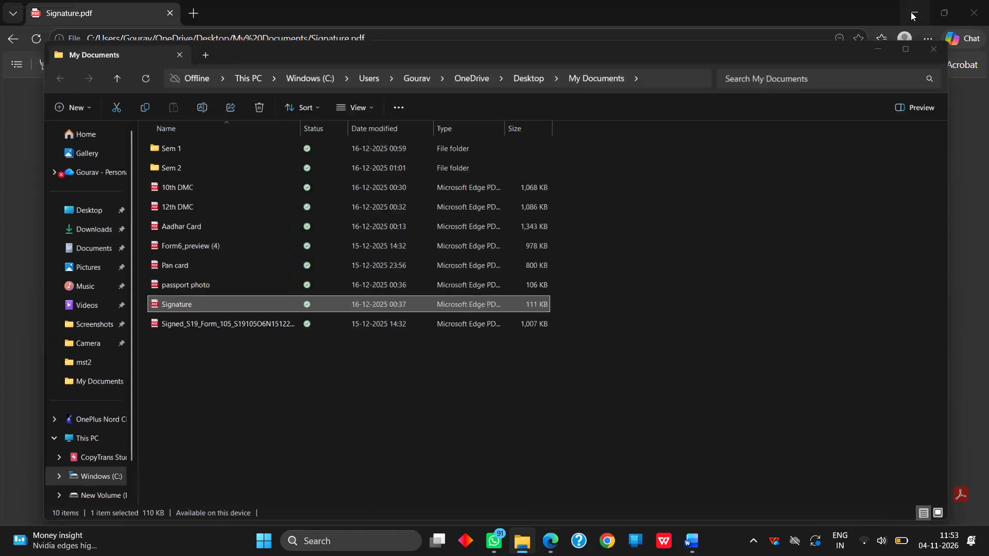
left_click(911, 12)
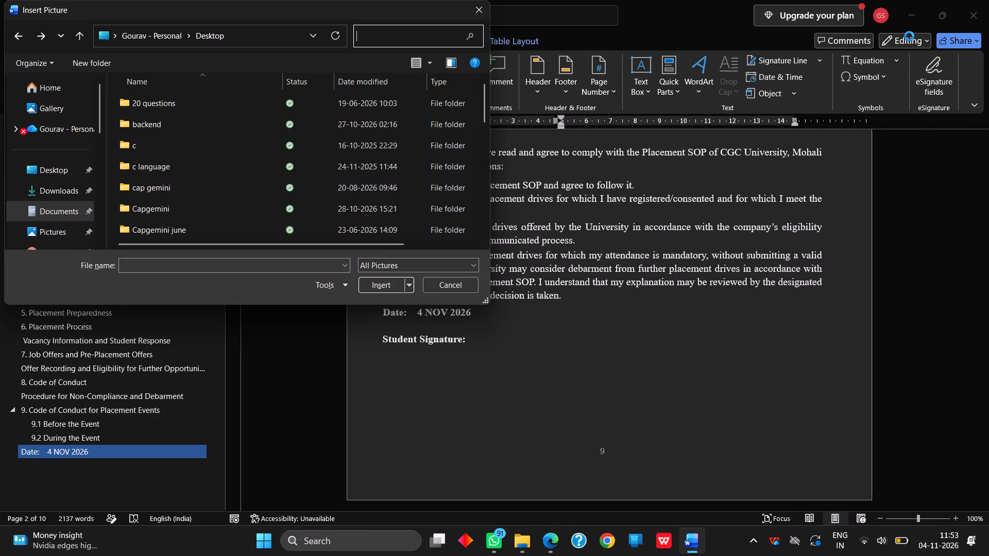
left_click(472, 5)
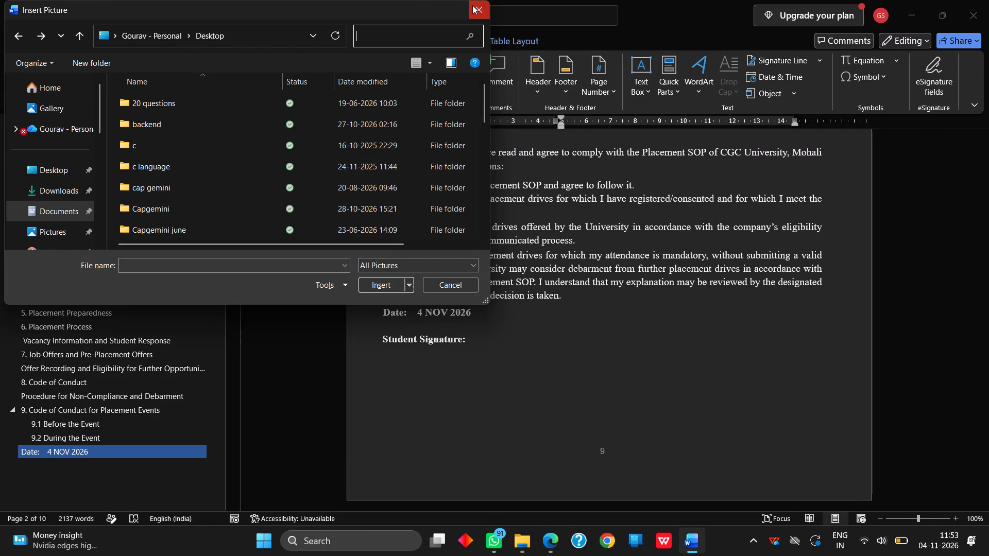
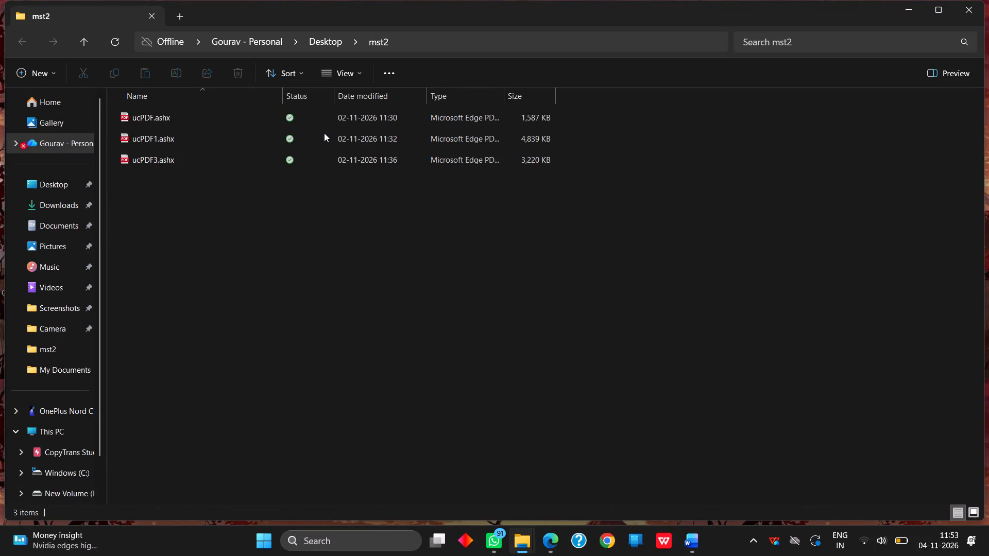
Examine the student signatures on the scanned answer books ucPDF1.ashx, ucPDF.ashx and ucPDF3.ashx in the mst2 folder.
double_click(325, 133)
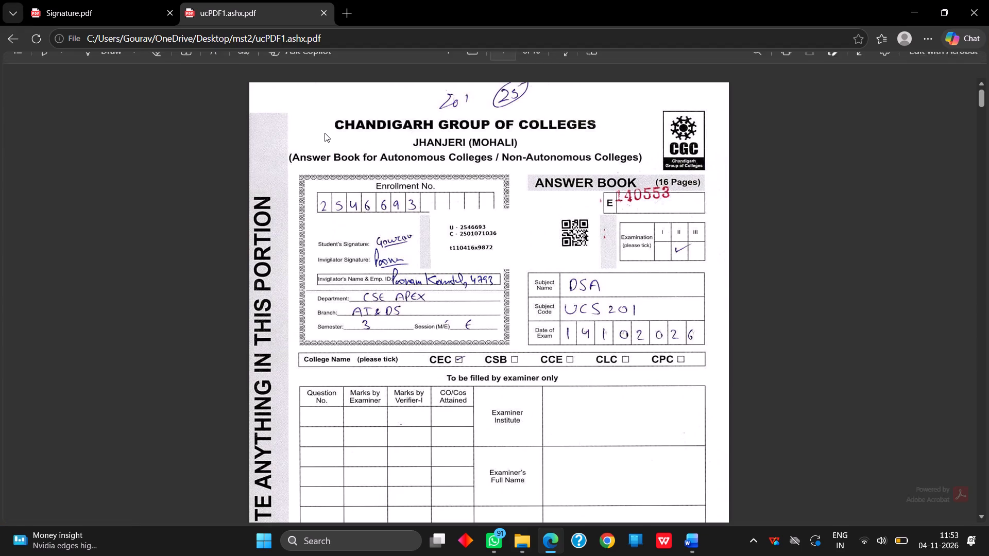
scroll(325, 133, "down", 1)
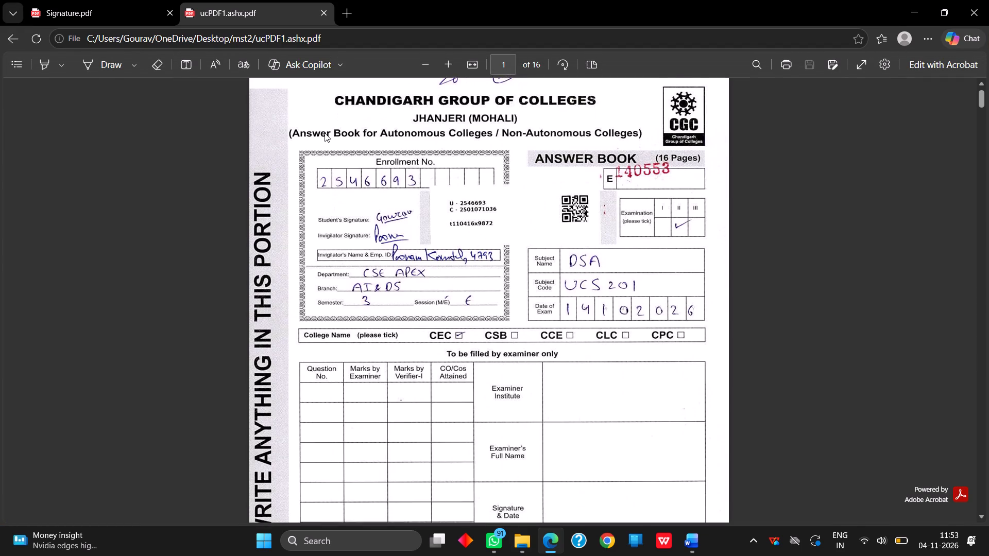
scroll(325, 133, "down", 1)
left_click(988, 0)
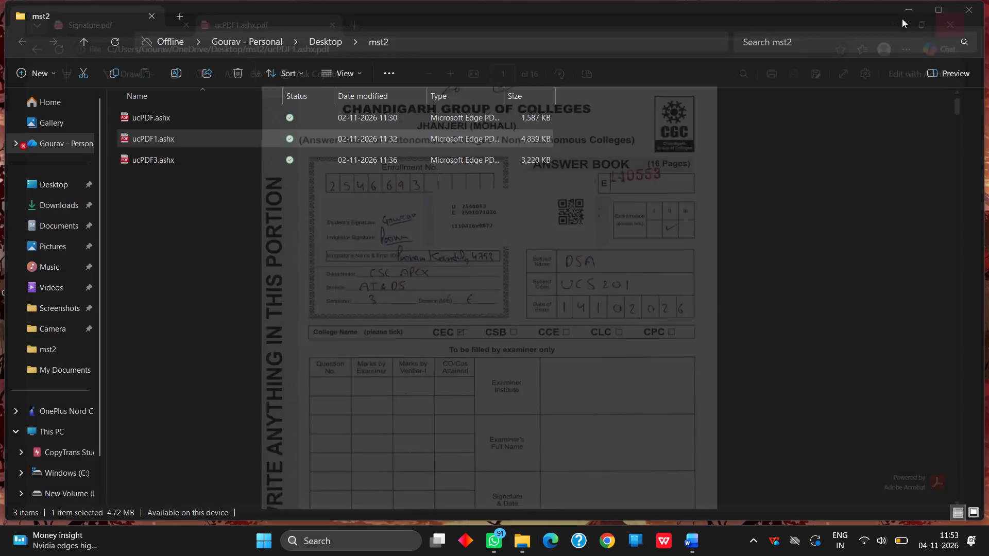
double_click(444, 113)
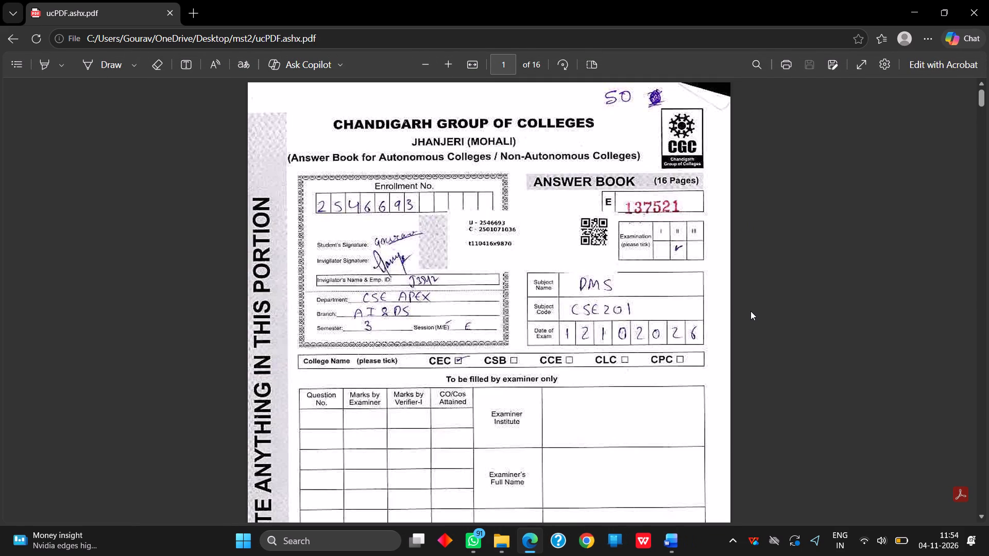
left_click(988, 0)
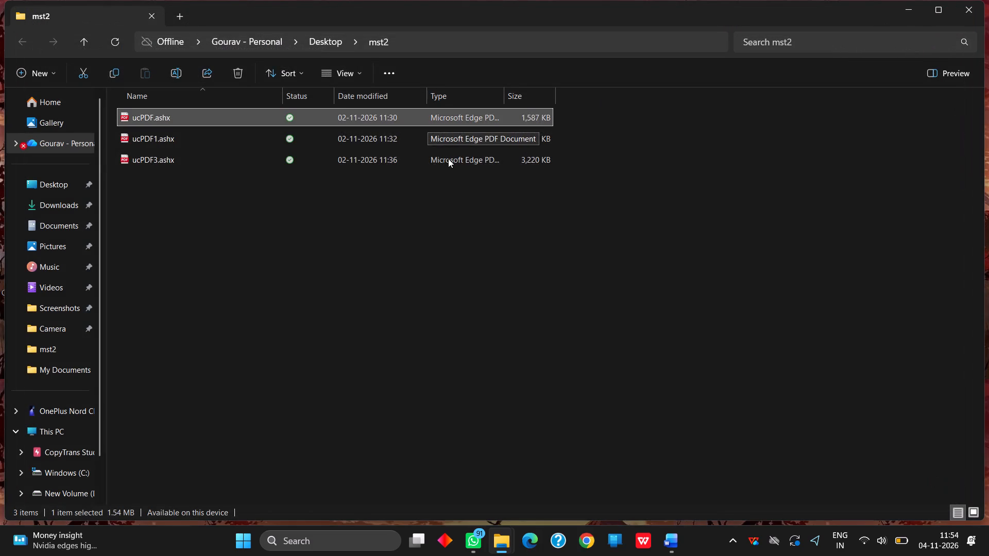
double_click(450, 160)
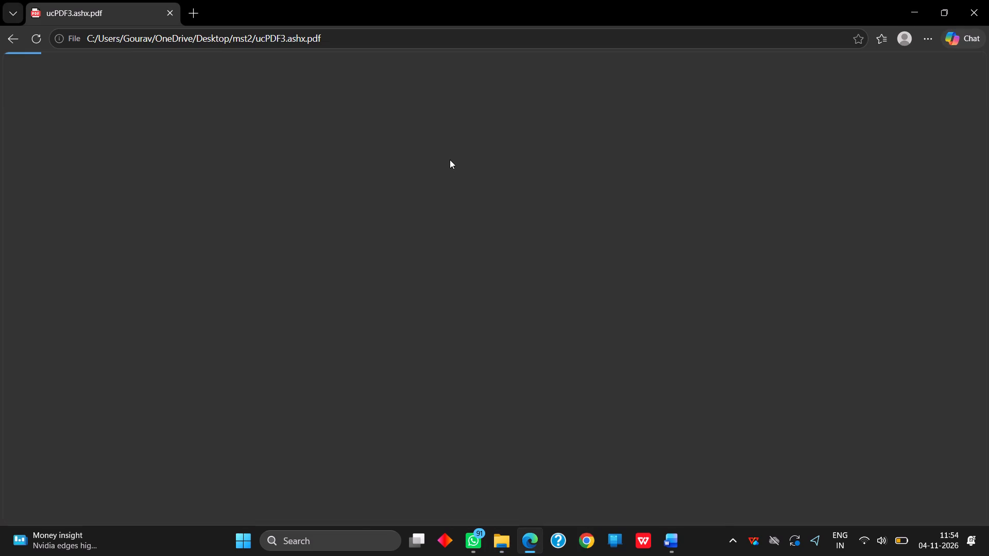
left_click_drag(988, 0, 943, 54)
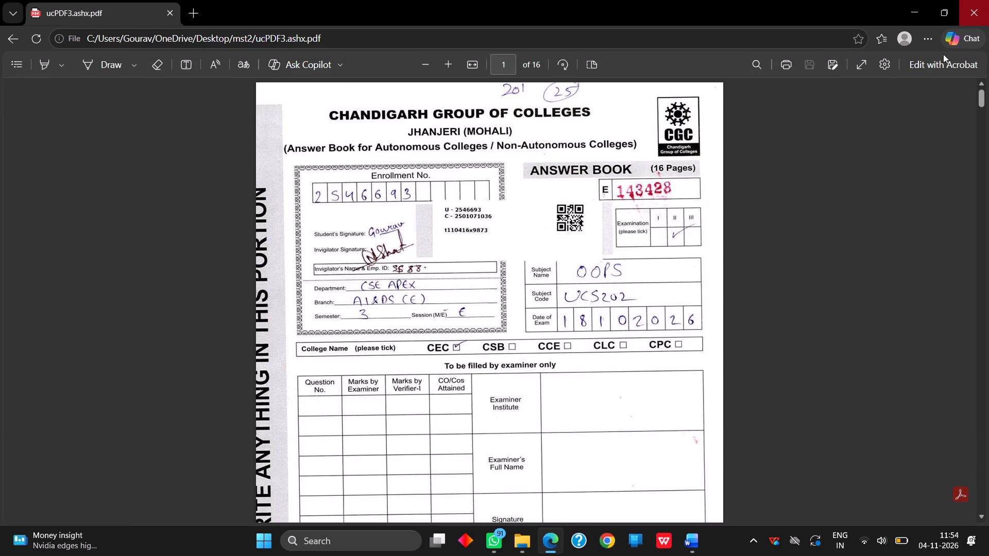
left_click_drag(943, 54, 450, 15)
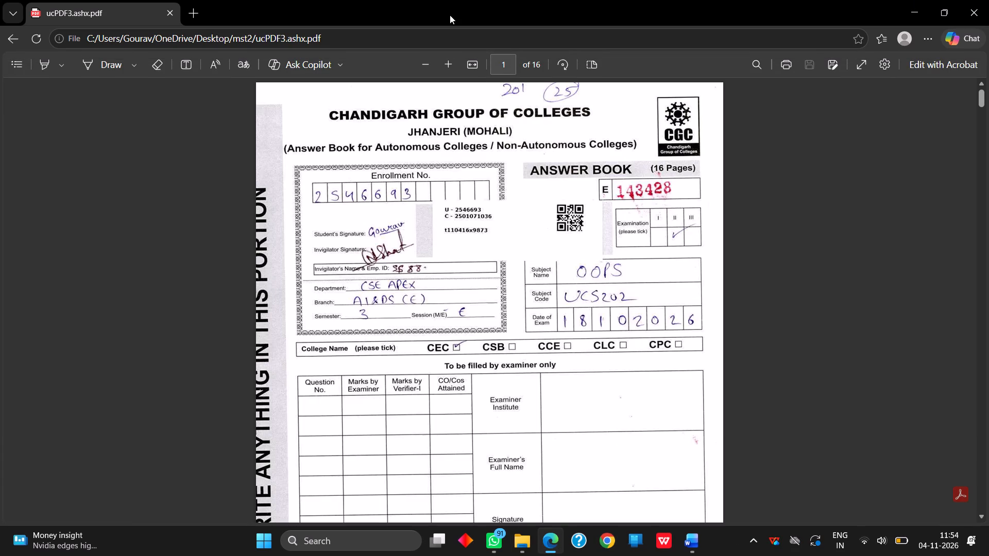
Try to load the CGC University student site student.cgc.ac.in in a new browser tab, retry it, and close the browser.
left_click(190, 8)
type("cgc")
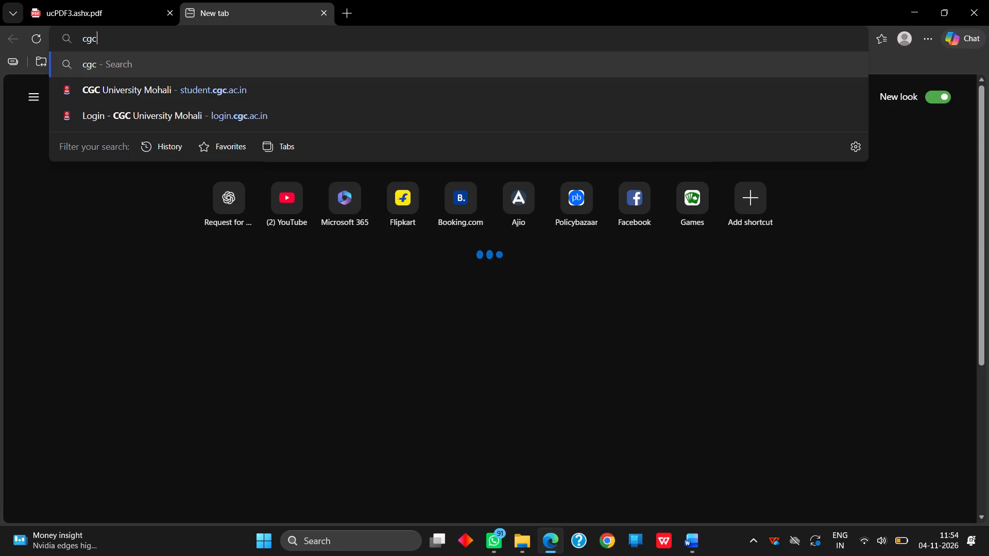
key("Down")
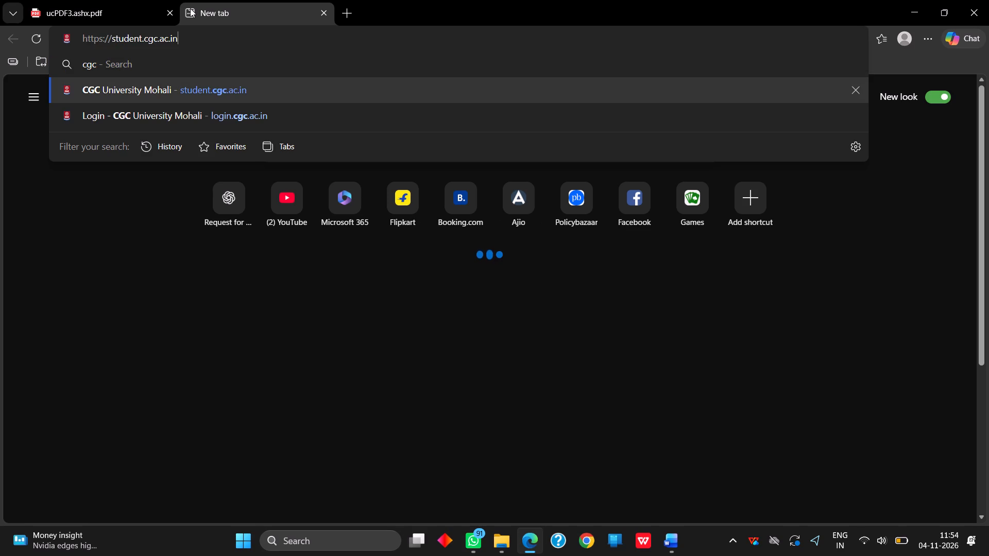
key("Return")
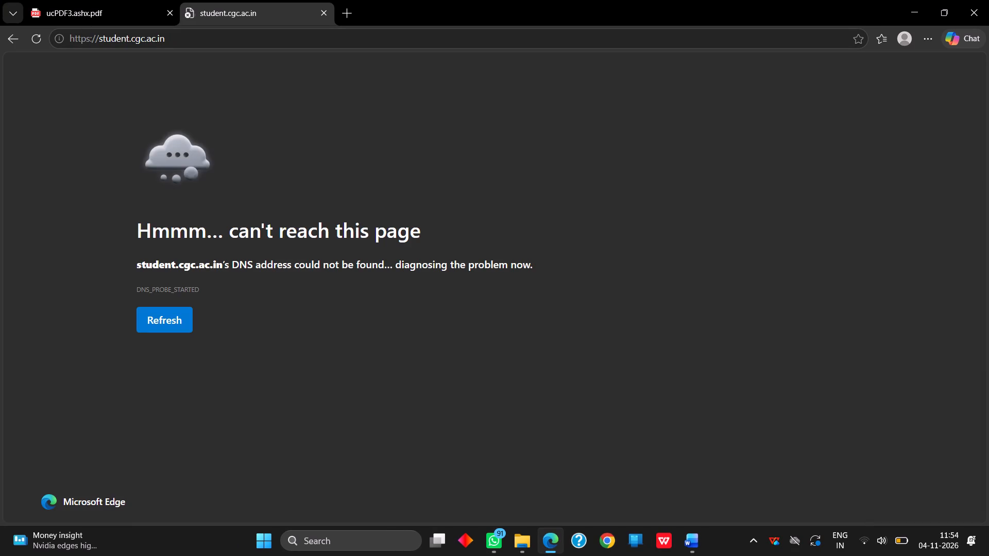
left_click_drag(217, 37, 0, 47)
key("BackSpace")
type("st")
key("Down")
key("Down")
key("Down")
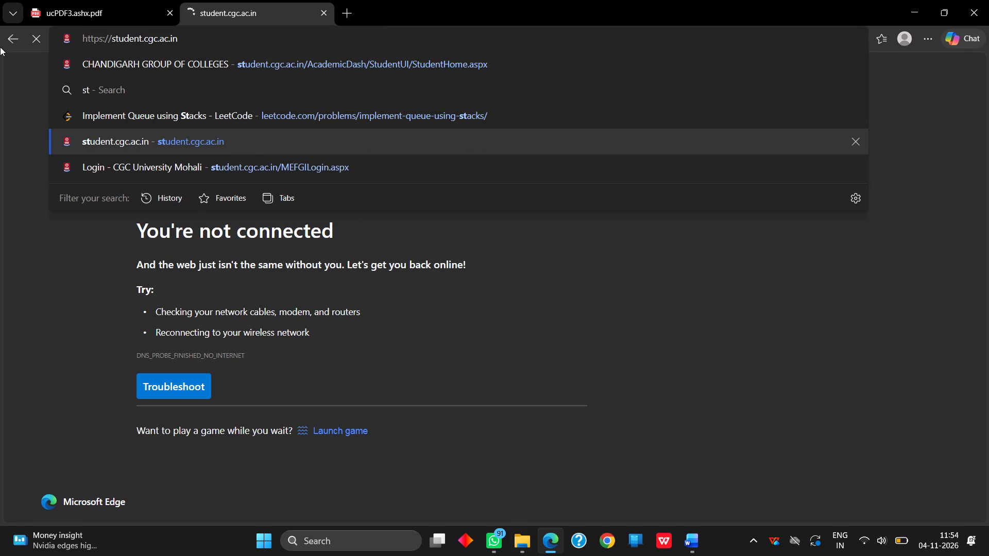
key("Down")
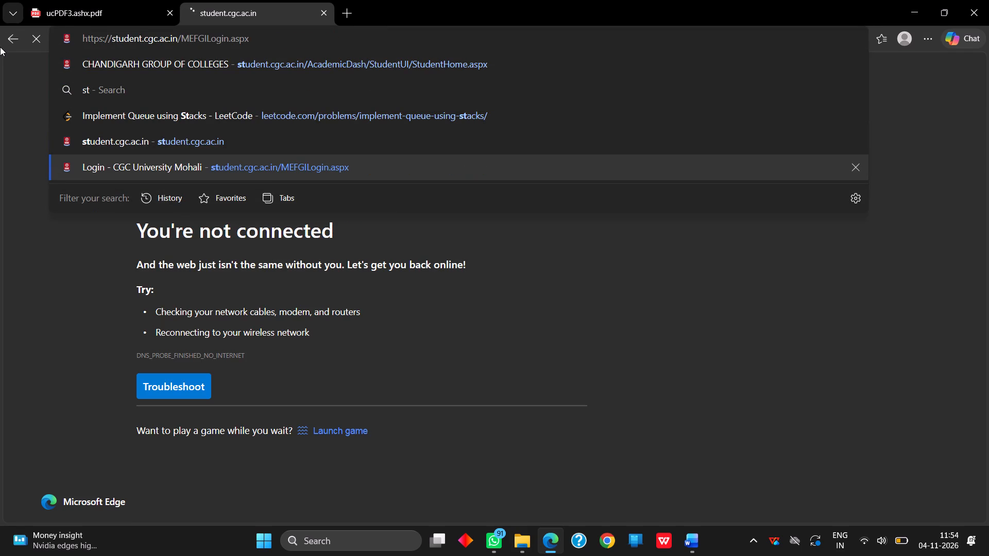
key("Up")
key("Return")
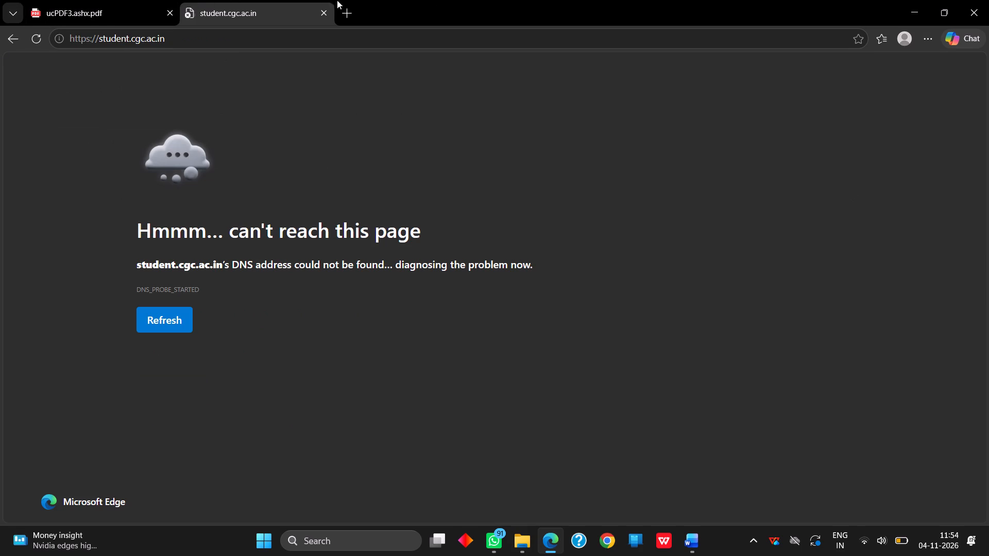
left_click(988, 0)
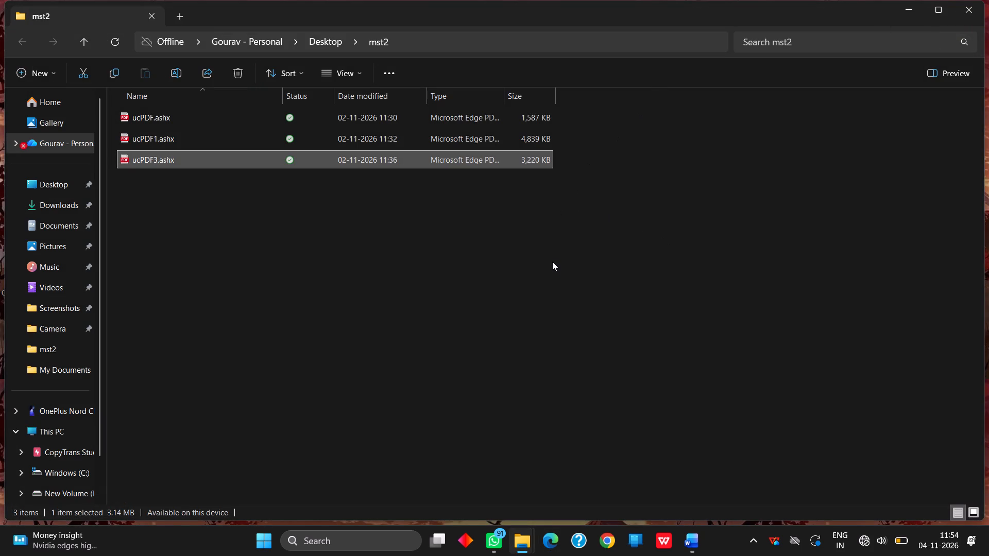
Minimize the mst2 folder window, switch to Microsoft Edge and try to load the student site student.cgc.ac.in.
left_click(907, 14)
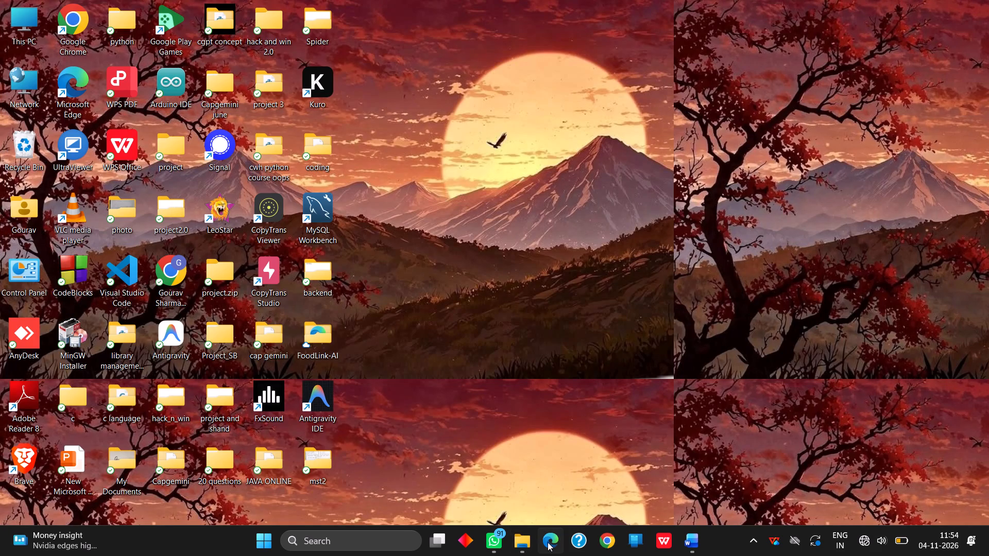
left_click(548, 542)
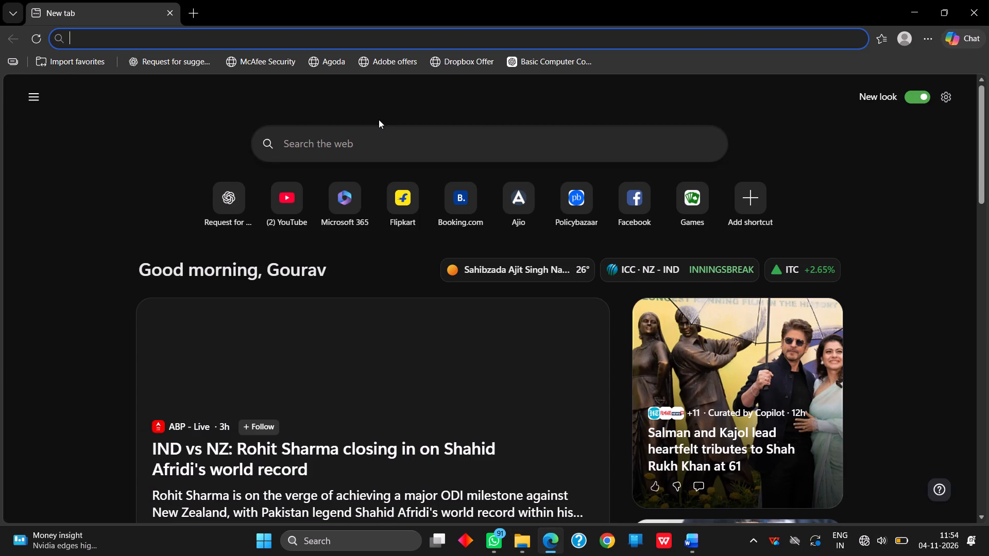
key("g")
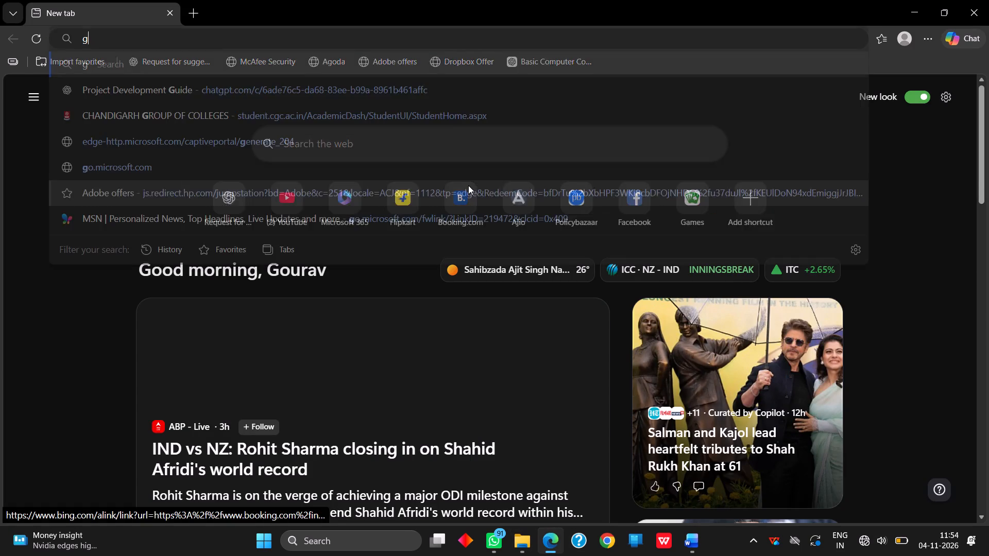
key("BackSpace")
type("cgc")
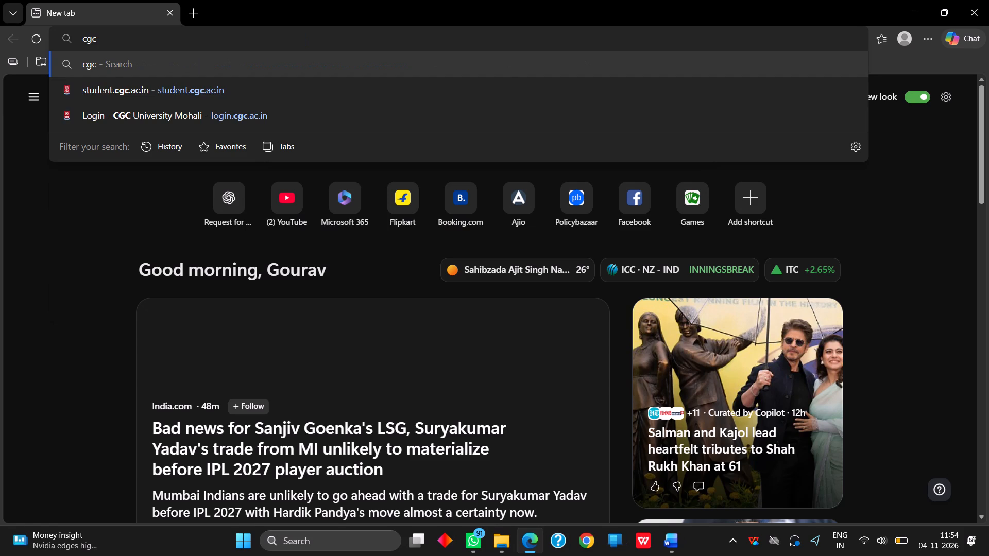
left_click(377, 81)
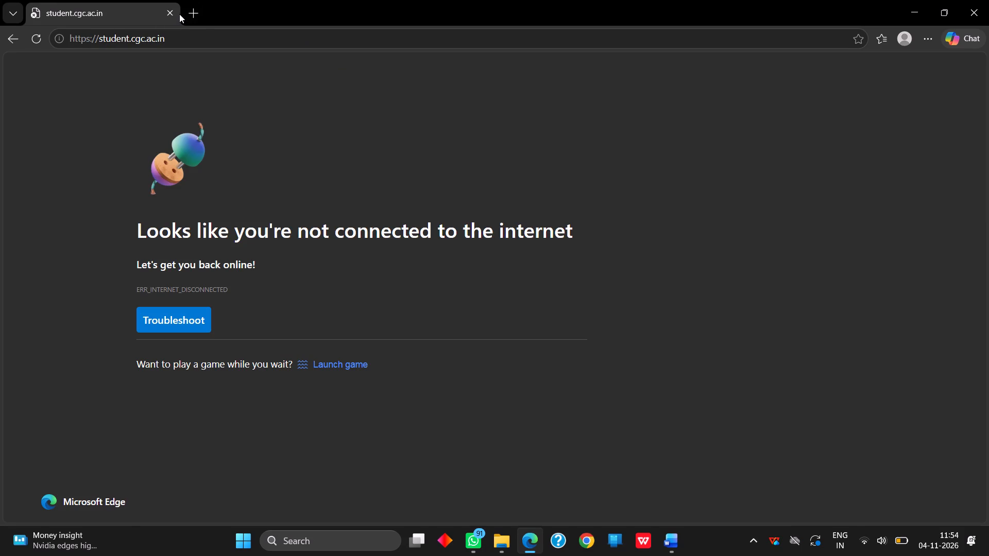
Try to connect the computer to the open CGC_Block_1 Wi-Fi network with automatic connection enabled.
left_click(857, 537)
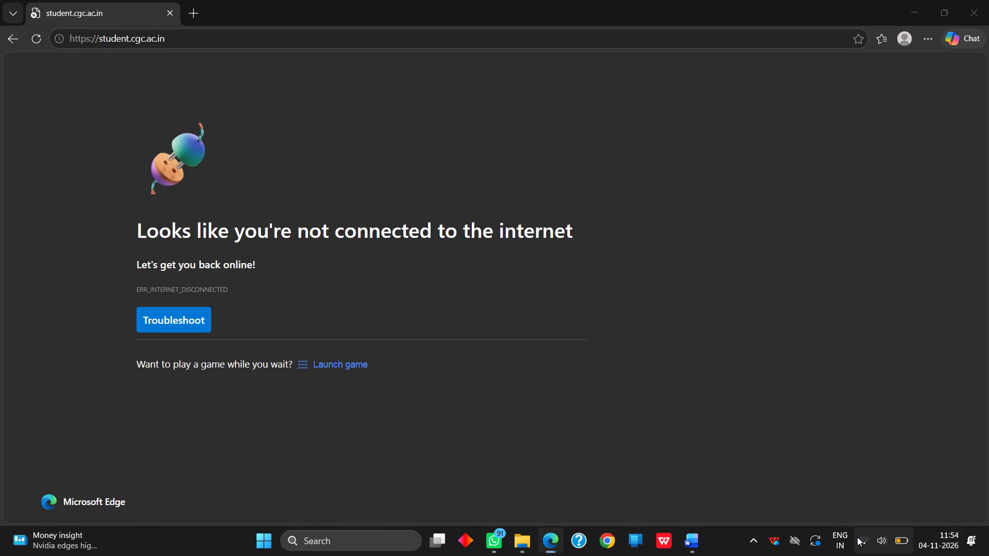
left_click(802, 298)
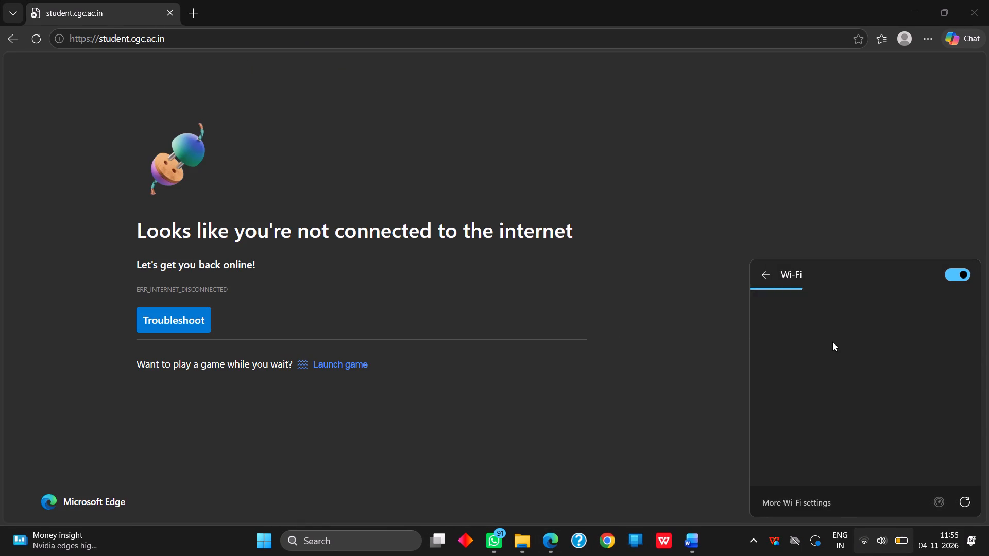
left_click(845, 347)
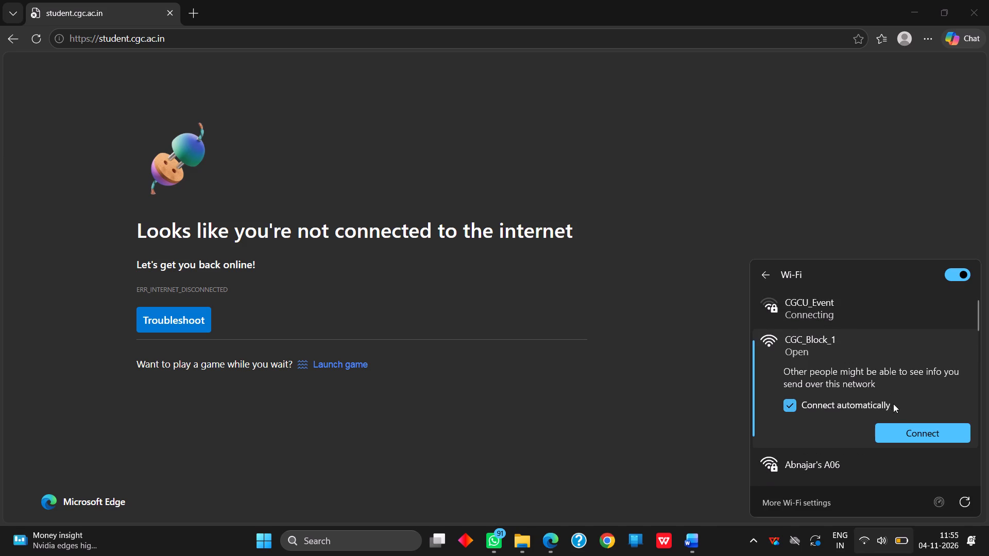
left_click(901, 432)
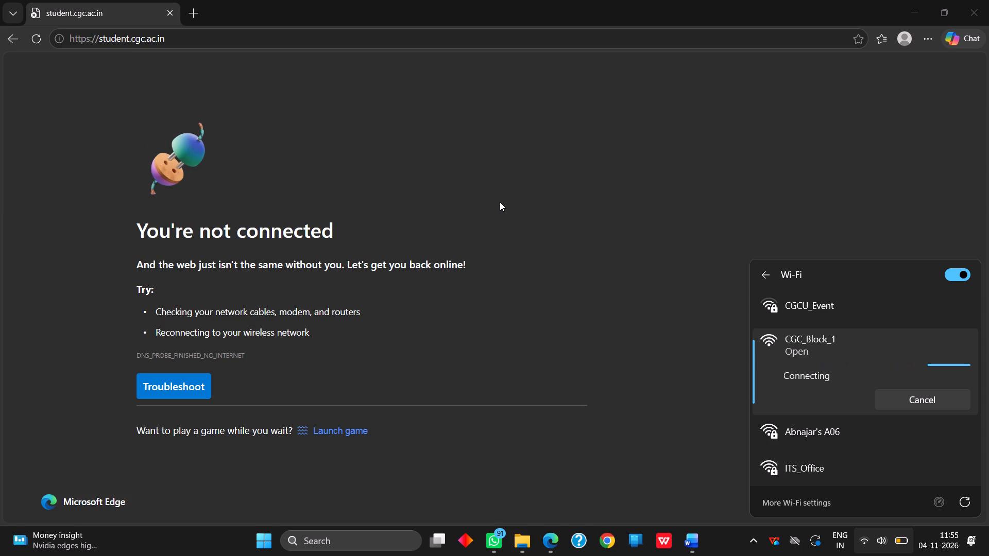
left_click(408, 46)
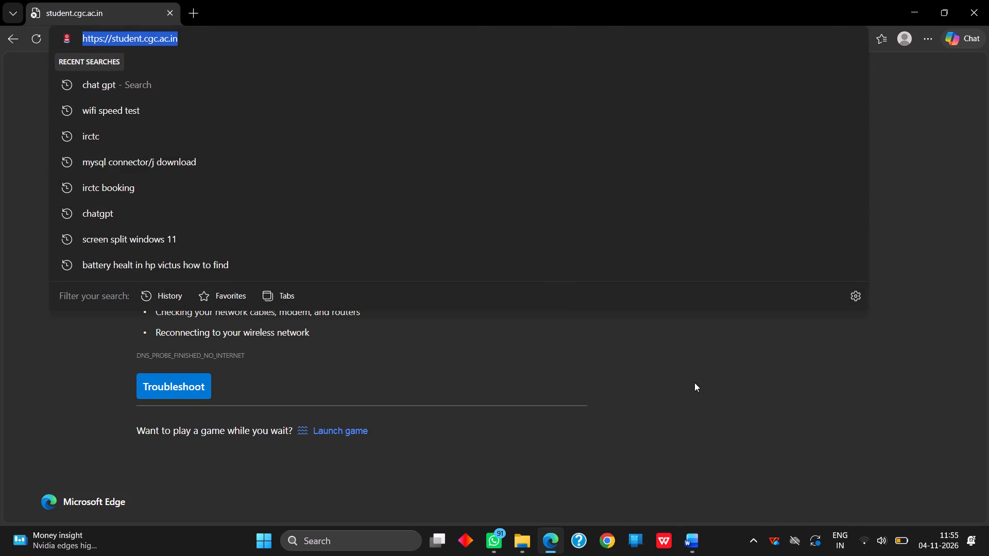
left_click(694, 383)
Restart Wi-Fi and connect to the OnePlus Nord CE4 Lite 5G network in place of CGC_Block_1.
left_click(872, 537)
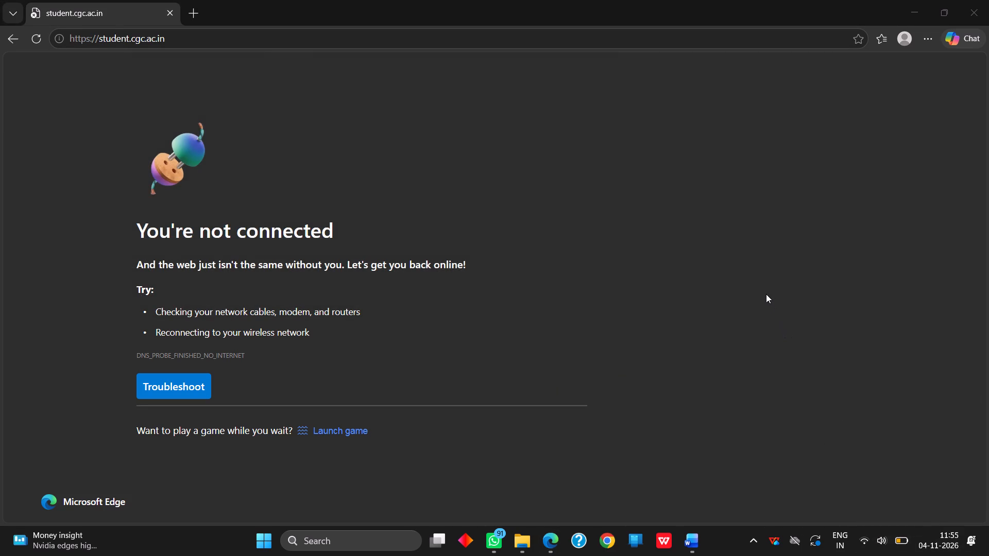
left_click(856, 537)
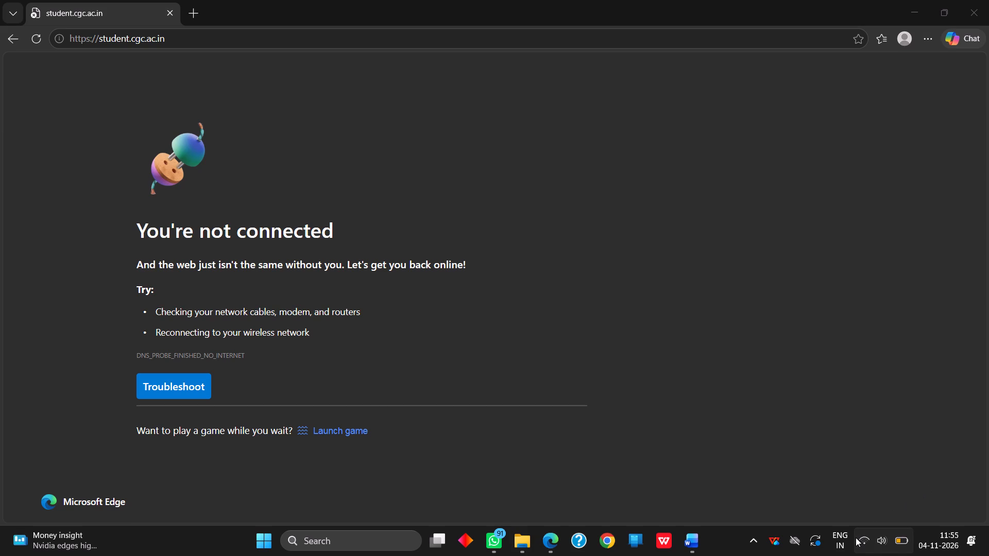
left_click(865, 540)
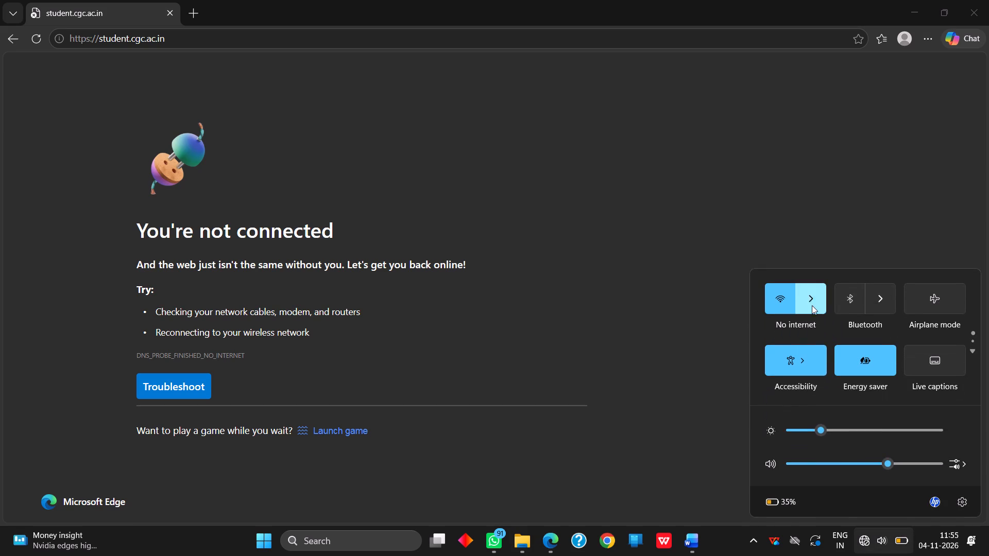
left_click(810, 297)
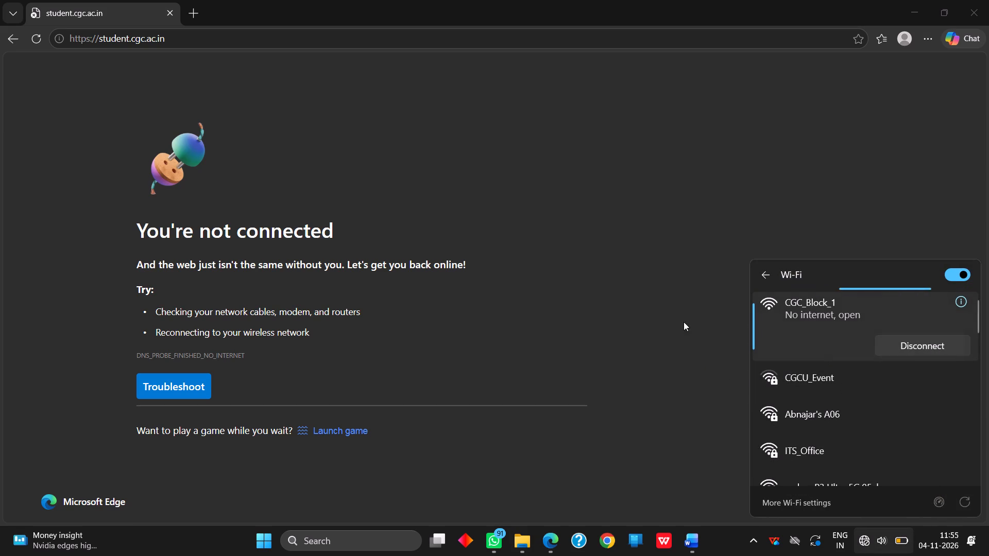
scroll(843, 406, "down", 2)
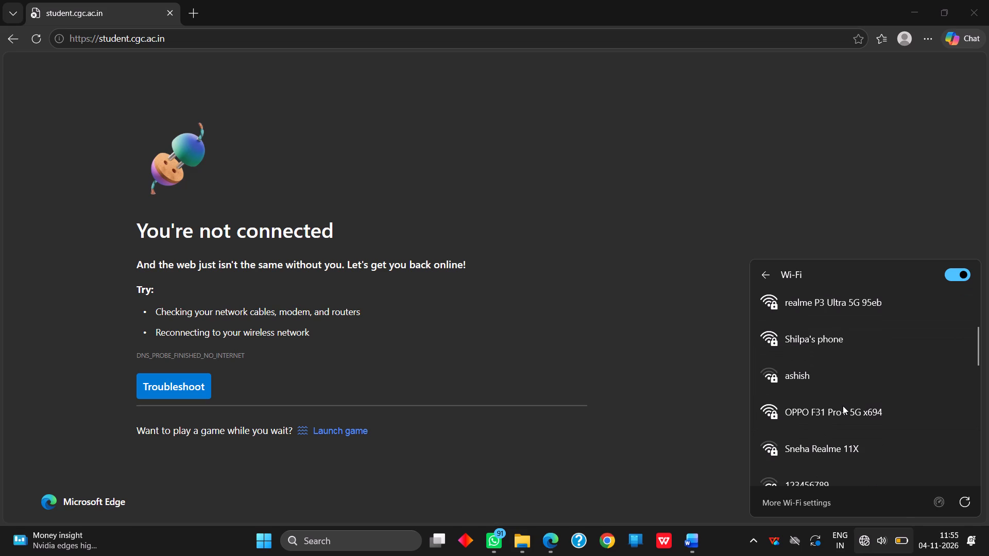
scroll(838, 345, "up", 4)
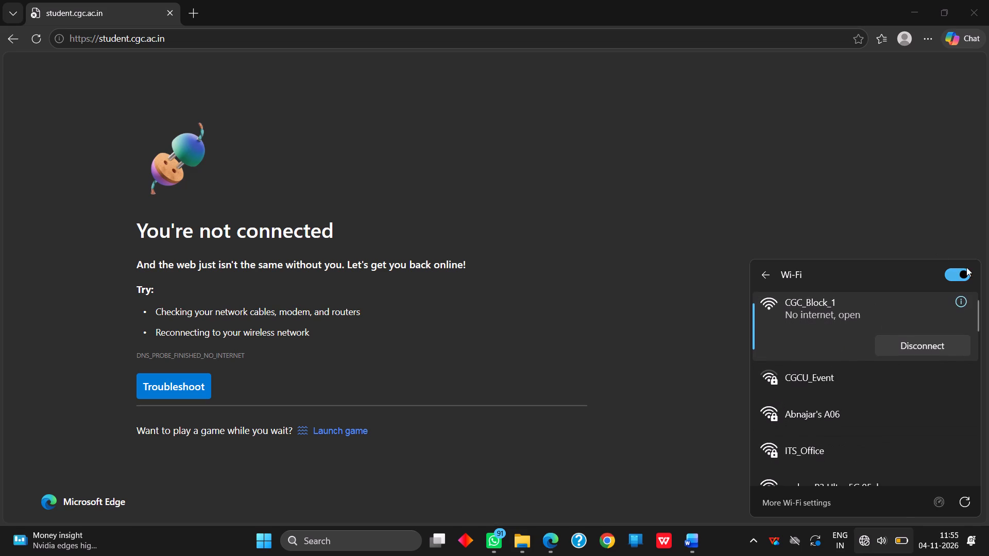
left_click(956, 279)
left_click(963, 276)
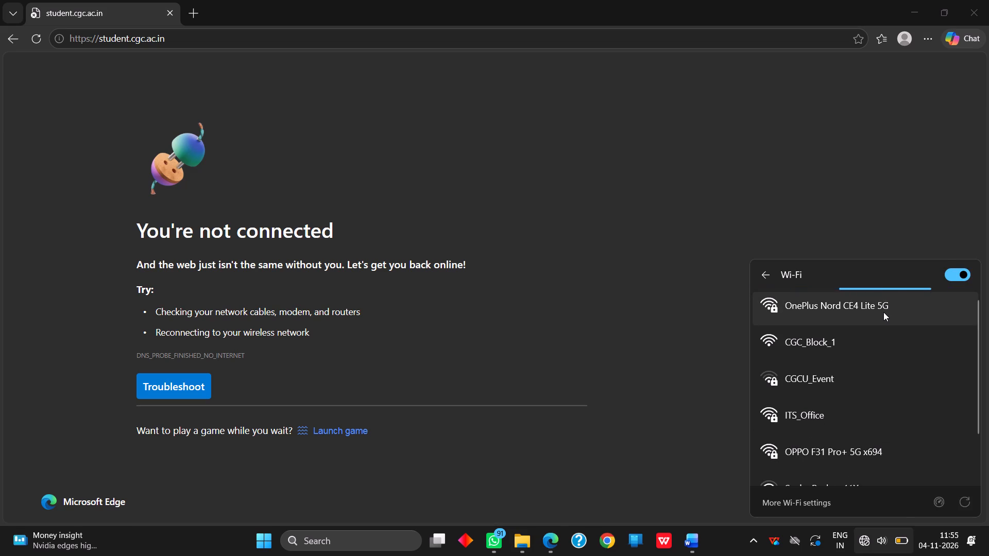
left_click(883, 312)
left_click(930, 399)
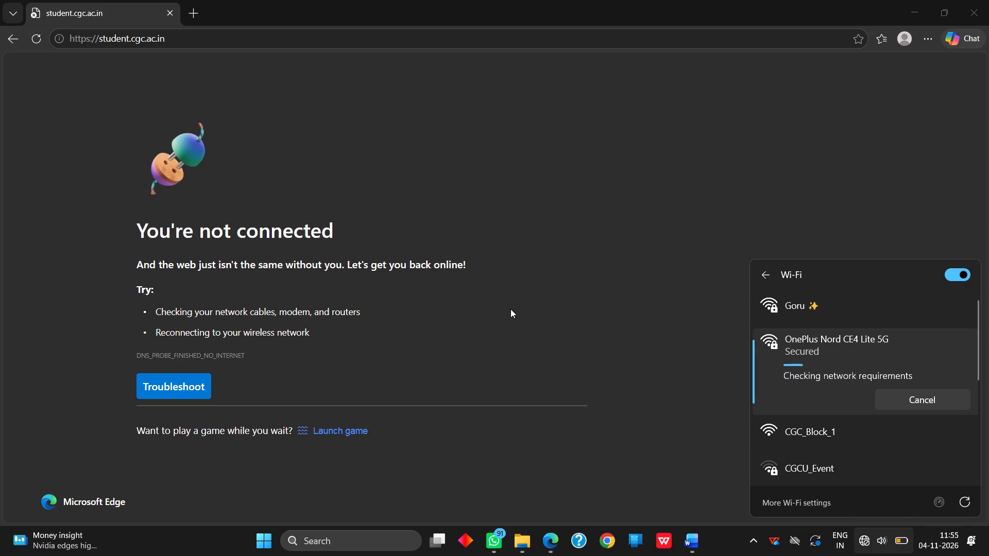
Open a new browser tab, close the student.cgc.ac.in tab, and enter "login" to find the CGC University Mohali login page.
left_click(200, 12)
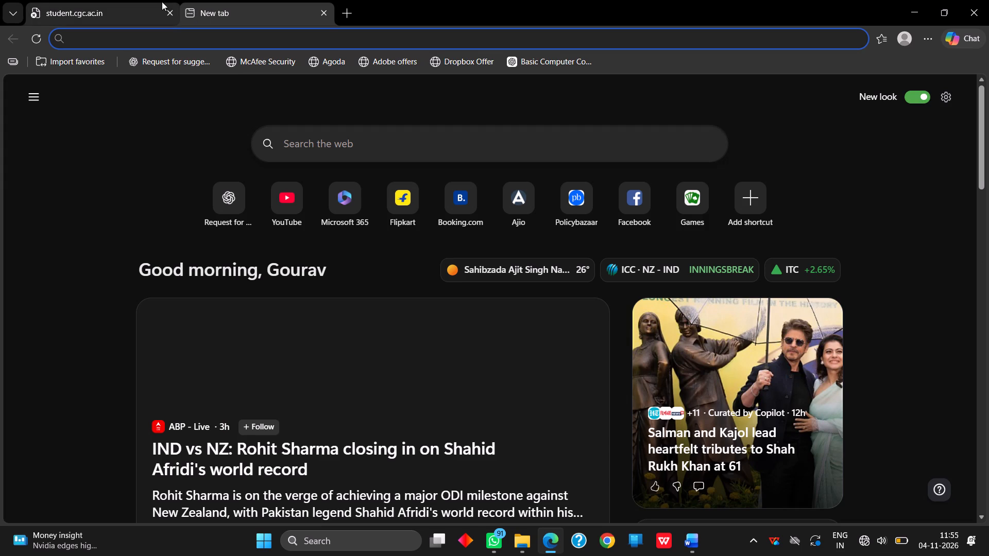
left_click(169, 13)
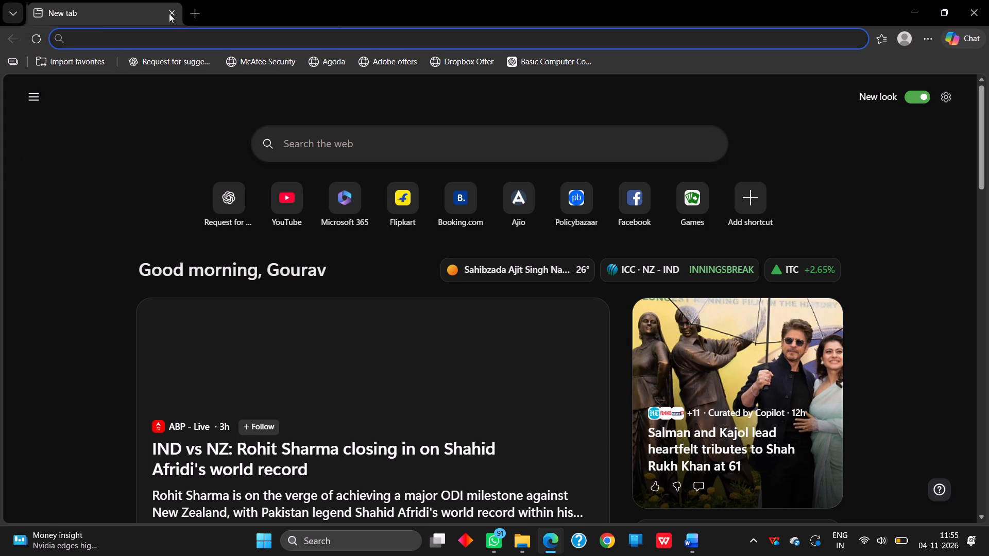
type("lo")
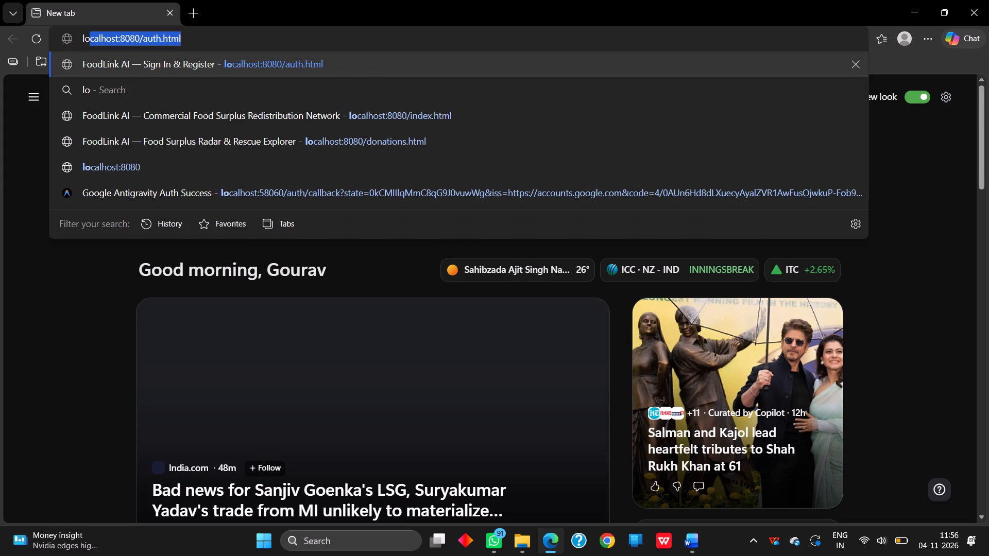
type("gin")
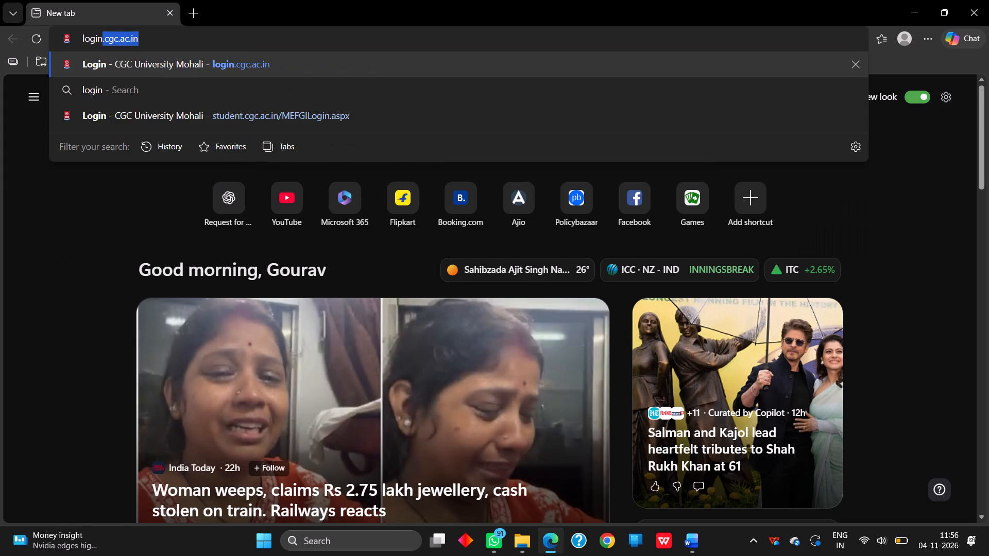
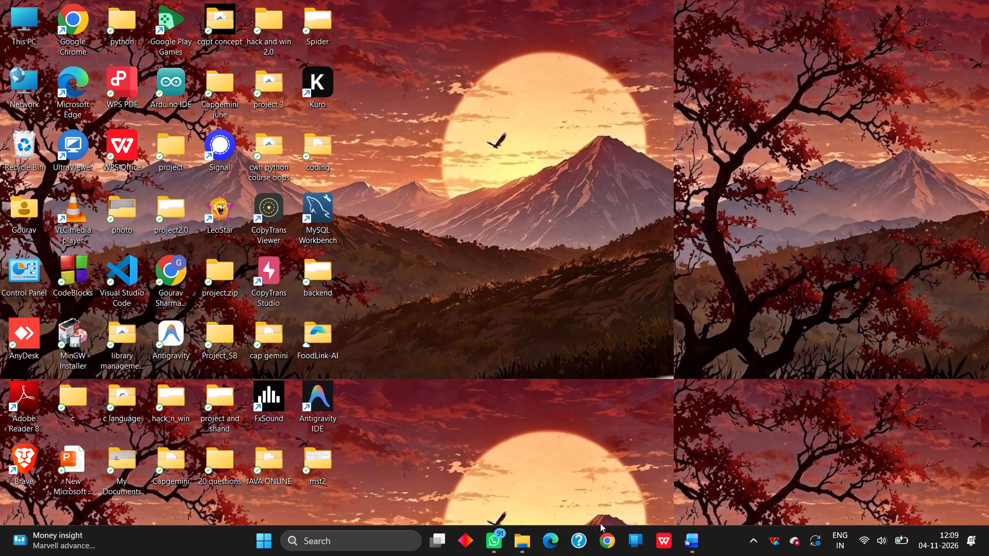
left_click(693, 546)
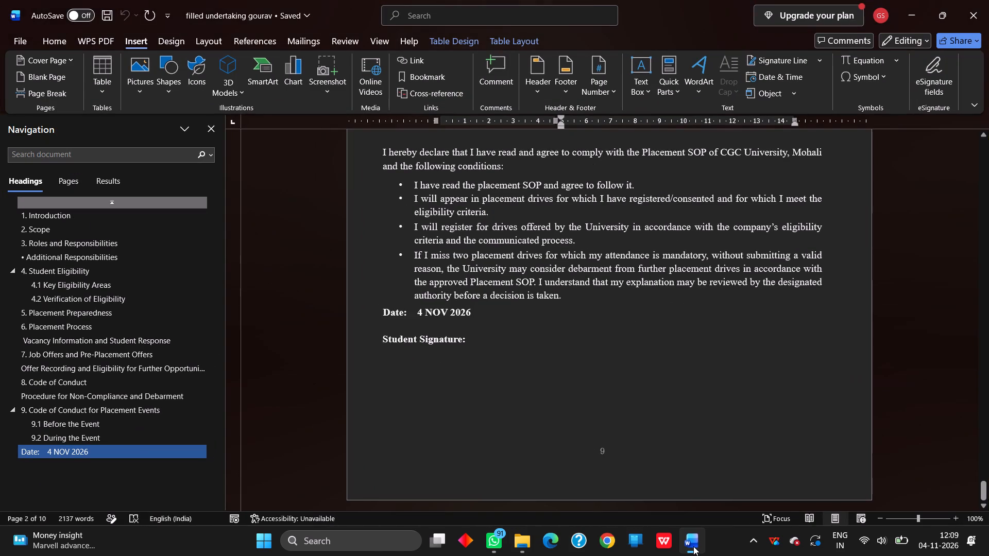
scroll(674, 312, "down", 2)
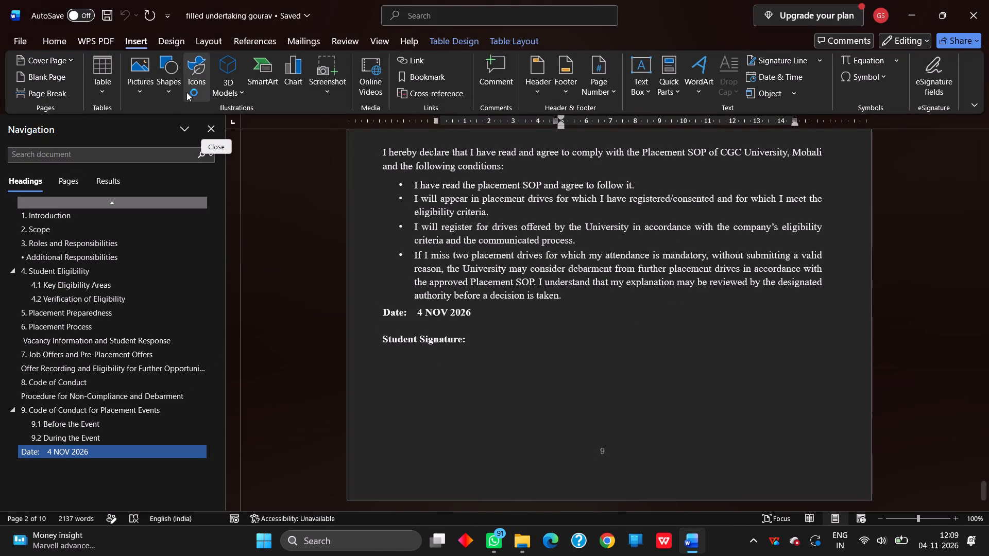
left_click(138, 87)
left_click(167, 131)
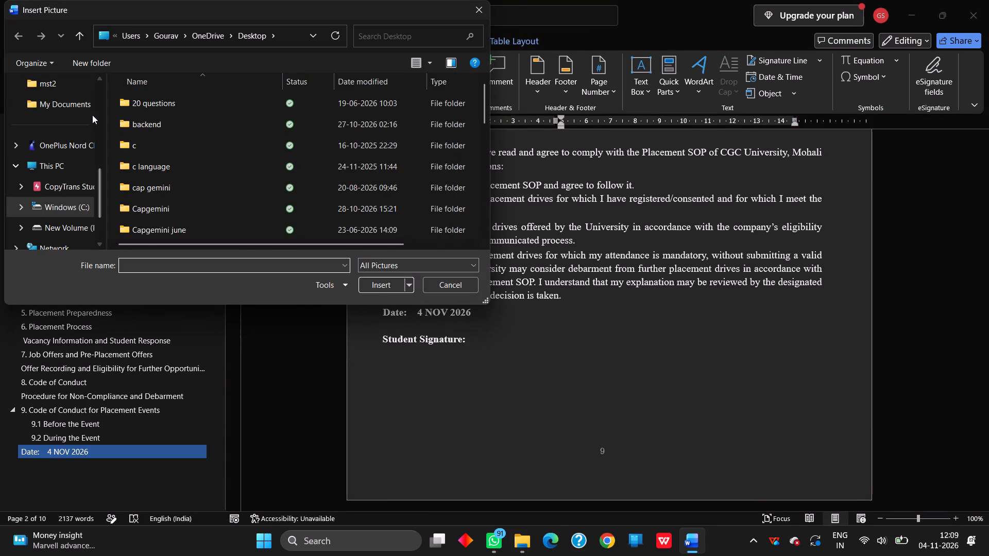
scroll(59, 166, "up", 1)
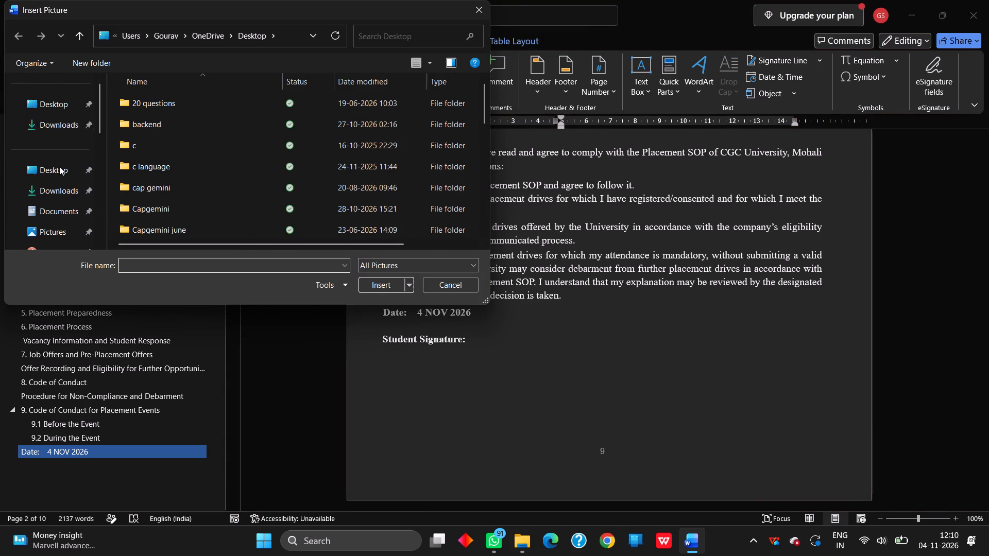
scroll(59, 166, "up", 1)
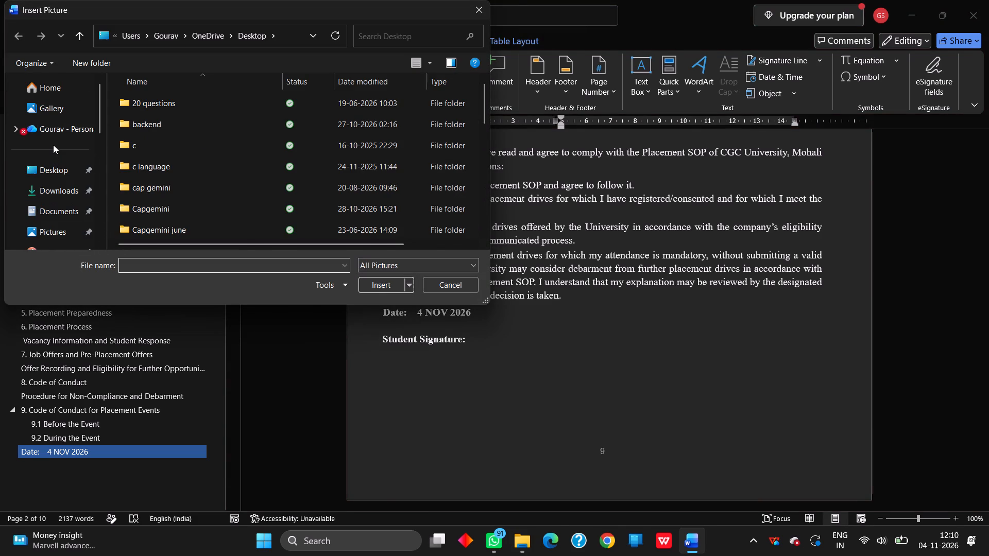
scroll(53, 145, "down", 1)
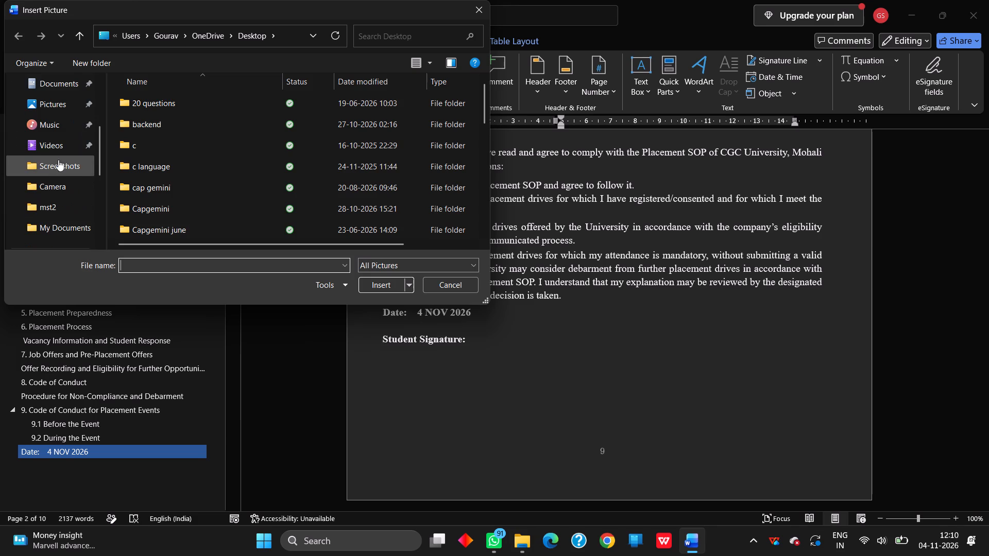
left_click(60, 165)
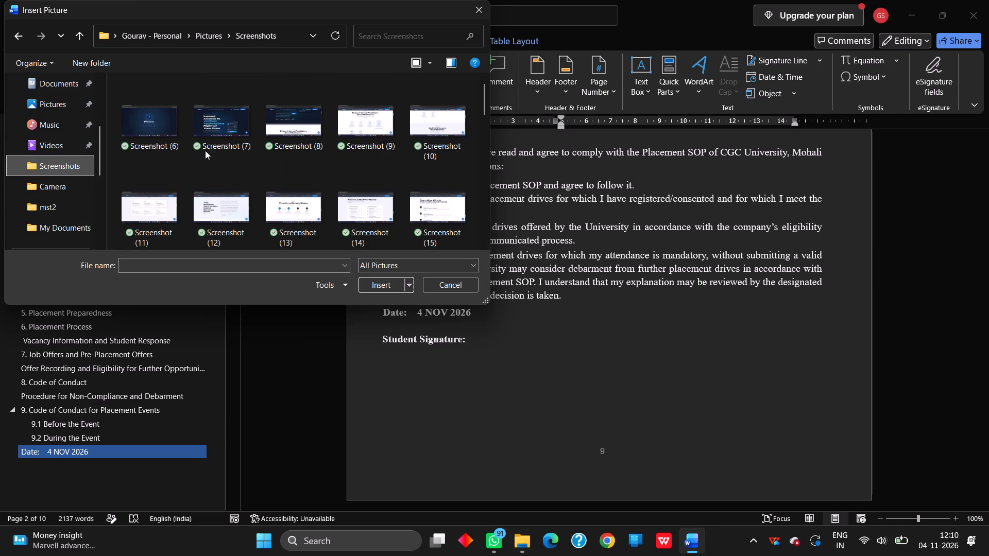
scroll(311, 173, "down", 7)
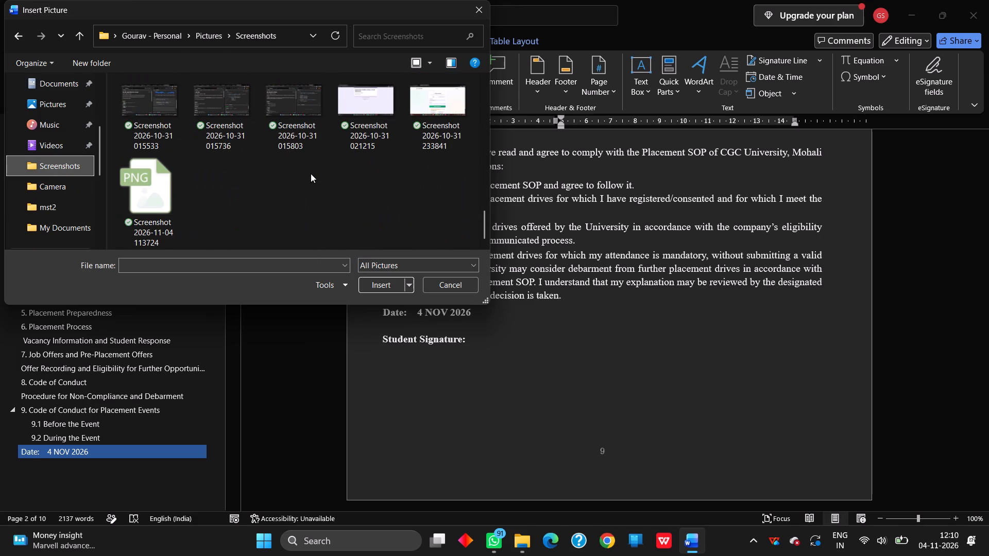
scroll(311, 173, "down", 2)
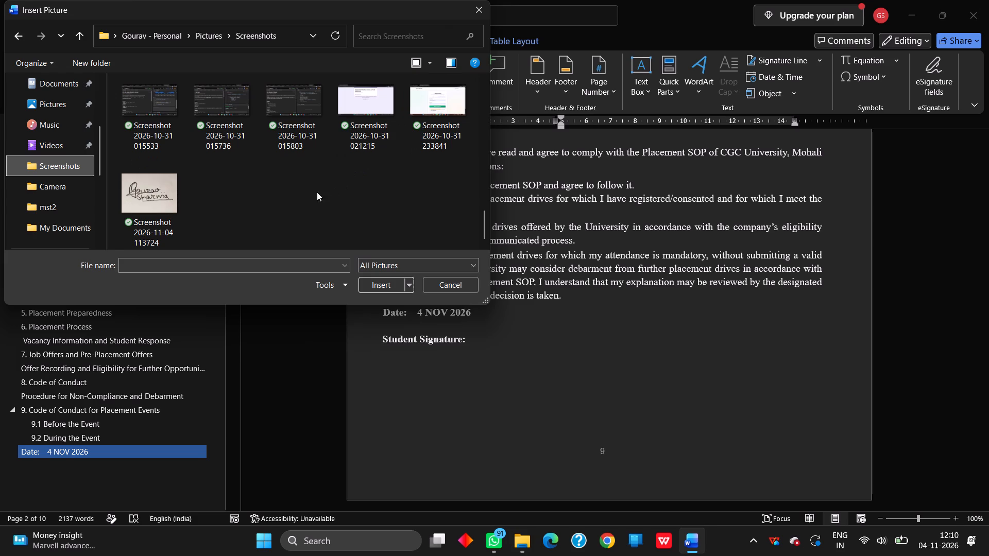
left_click(165, 189)
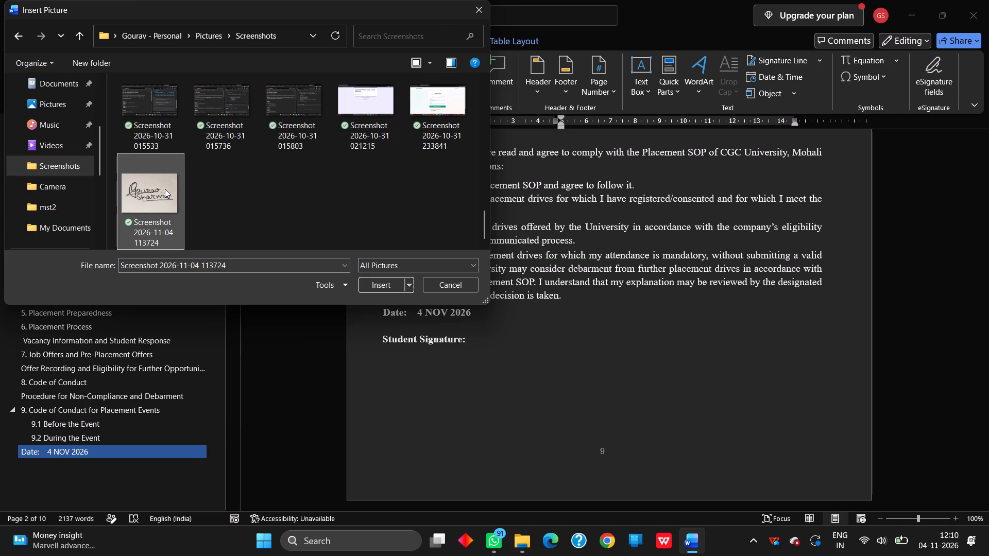
double_click(165, 189)
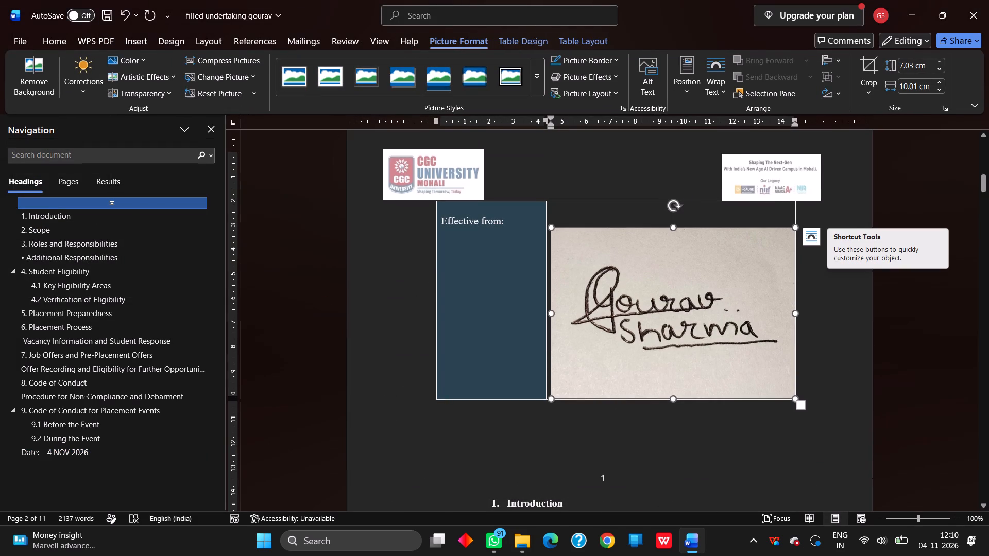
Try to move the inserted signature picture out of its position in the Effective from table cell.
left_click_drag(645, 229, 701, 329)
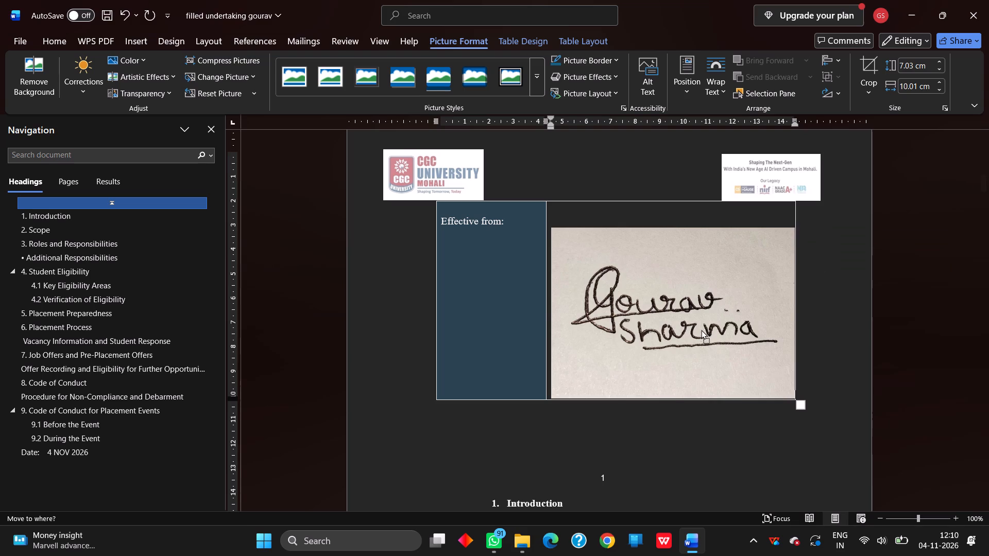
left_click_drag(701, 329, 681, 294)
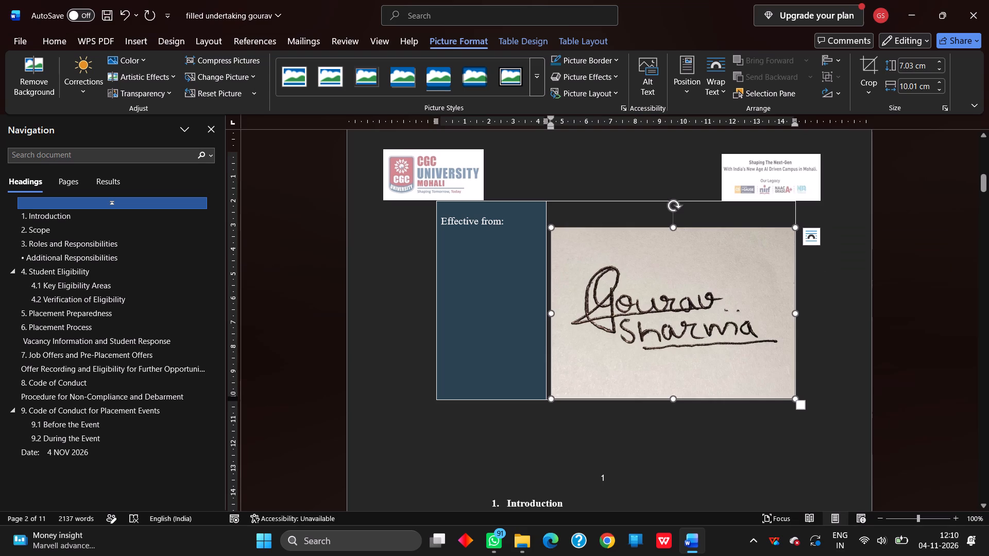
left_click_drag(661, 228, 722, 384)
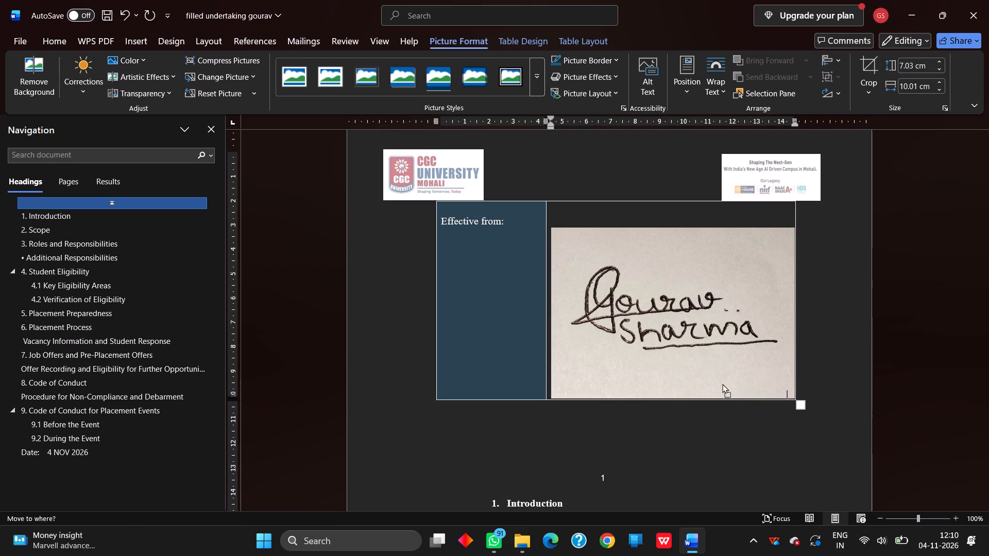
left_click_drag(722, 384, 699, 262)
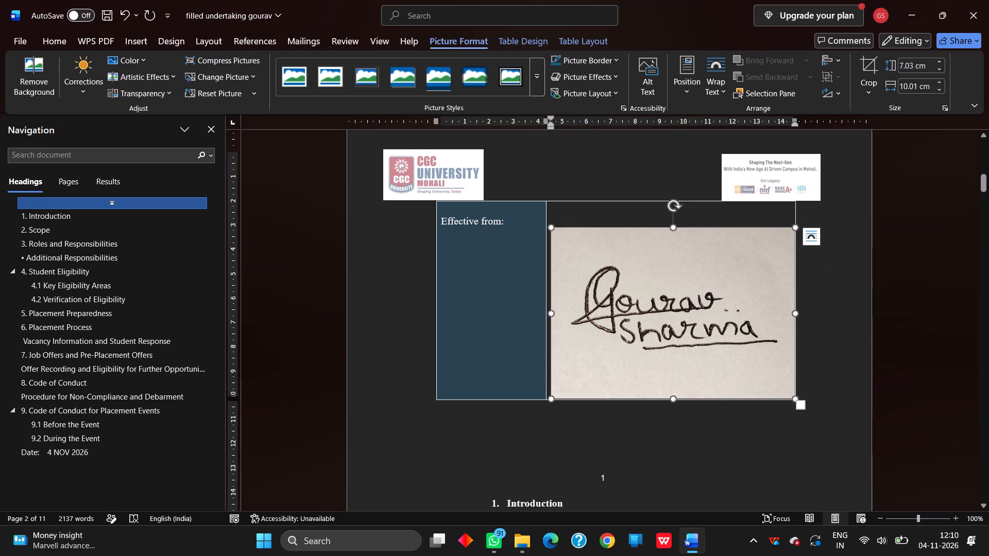
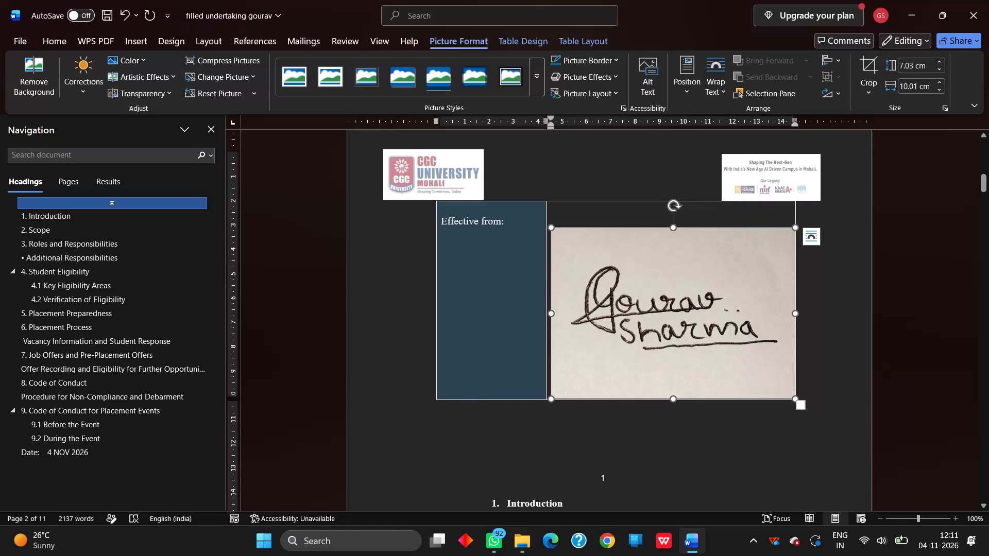
Cut the signature picture from the Effective from table cell and paste it on the blank line below Student Signature.
key("ctrl+x")
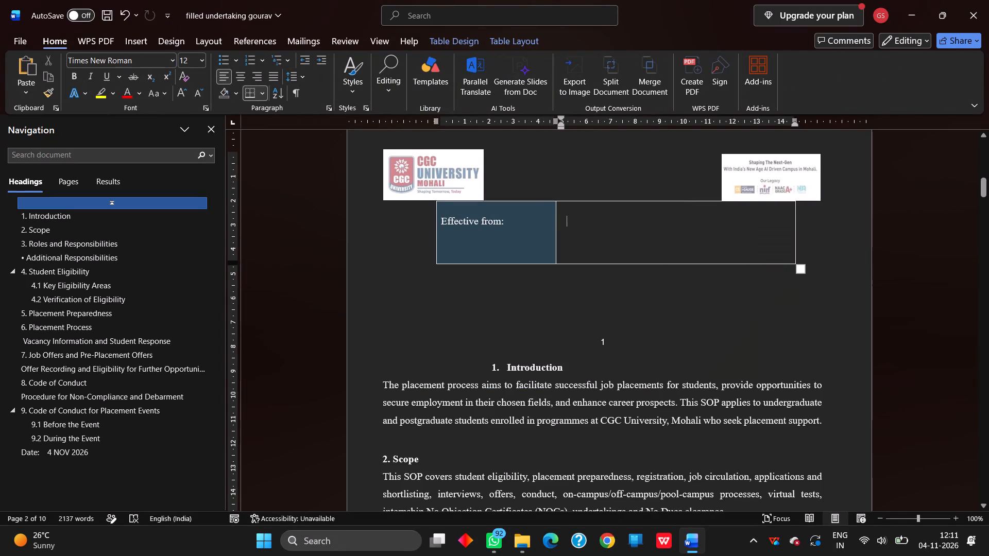
scroll(655, 232, "up", 1)
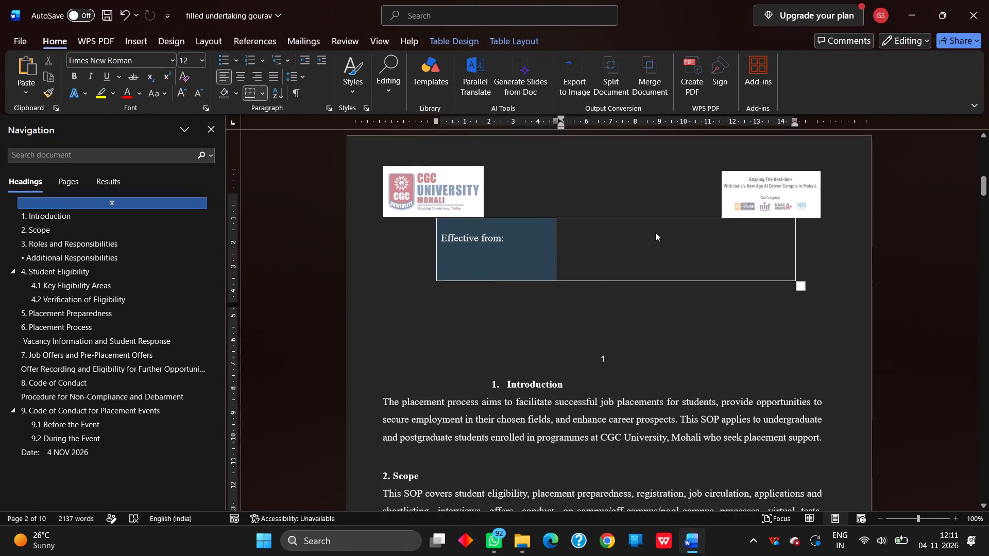
scroll(655, 232, "up", 2)
left_click(627, 356)
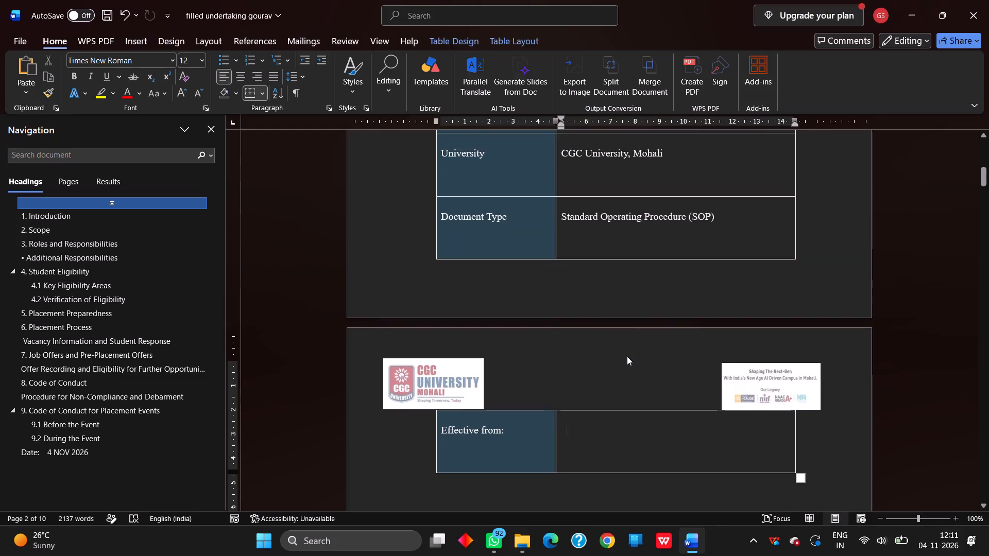
scroll(627, 356, "down", 19)
scroll(627, 356, "down", 13)
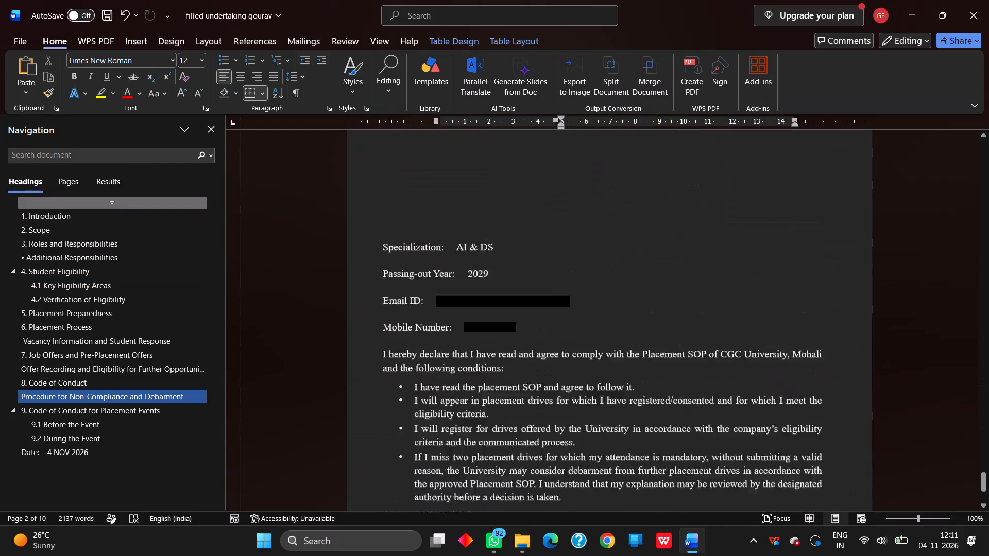
scroll(627, 356, "down", 1)
left_click(600, 389)
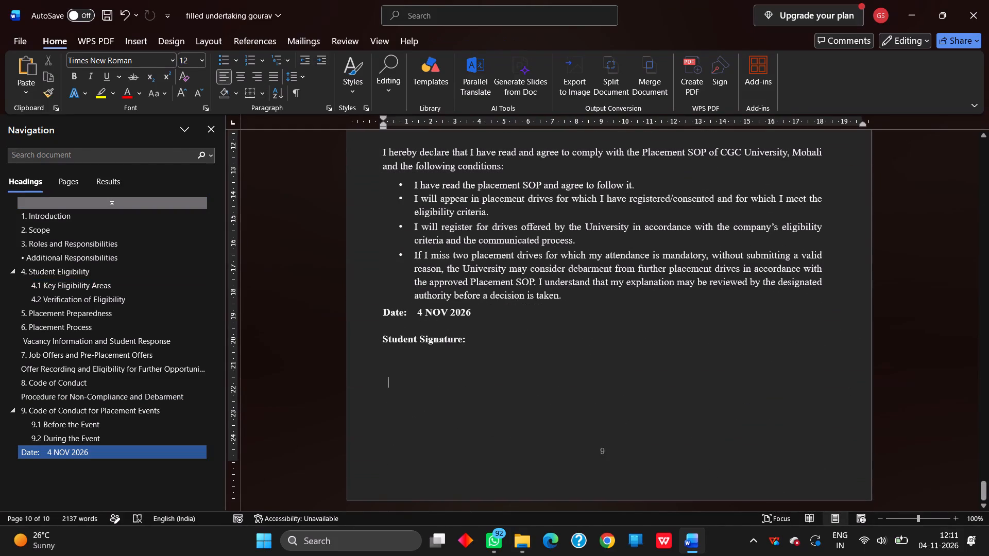
key("ctrl+v")
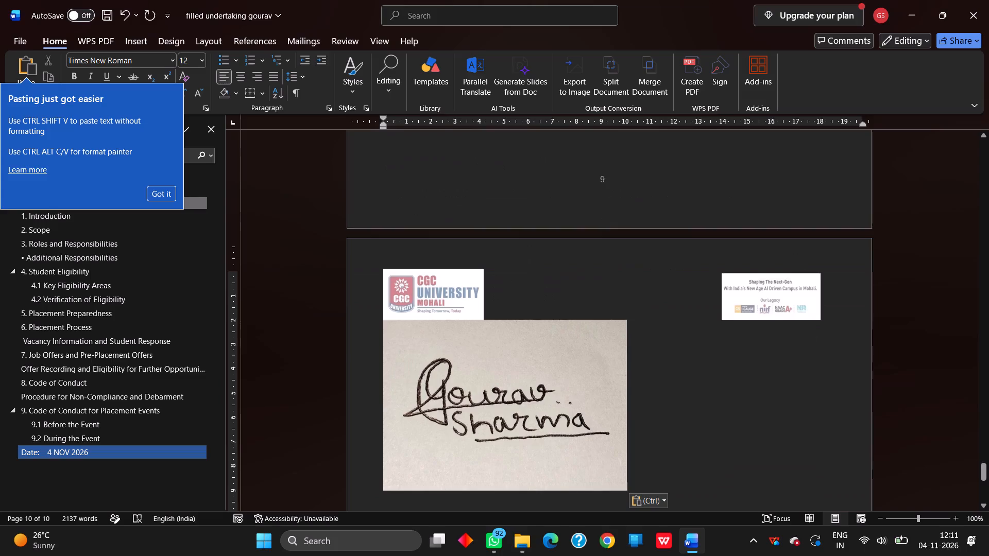
Shrink the pasted signature picture proportionally to a little over half its original width.
scroll(561, 306, "up", 1)
scroll(561, 306, "down", 1)
scroll(561, 306, "up", 1)
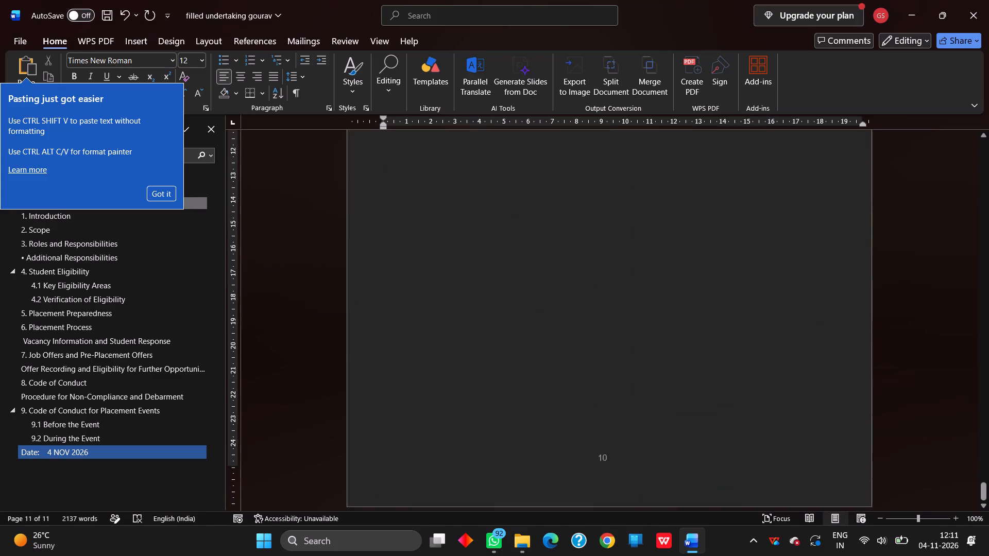
scroll(561, 306, "up", 2)
scroll(561, 306, "down", 1)
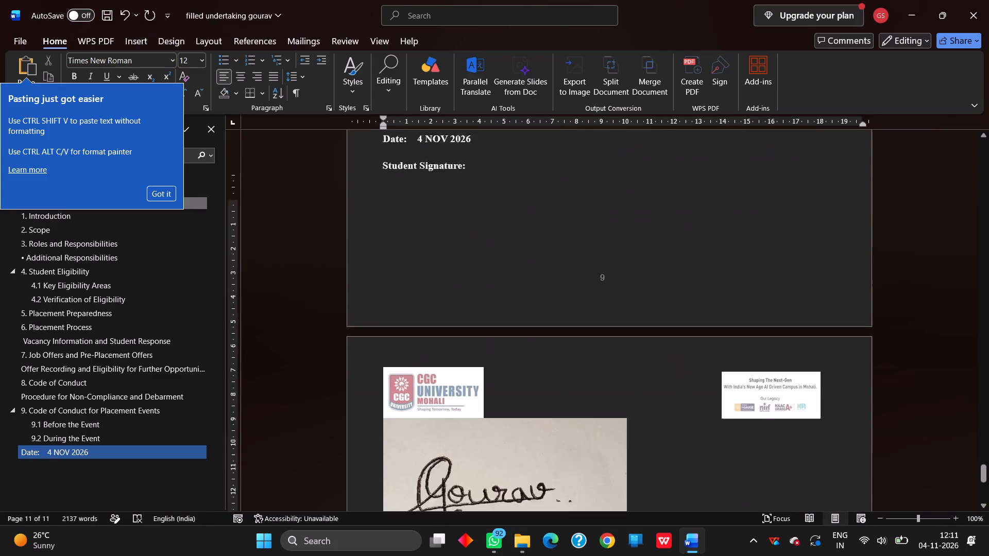
scroll(561, 306, "down", 1)
left_click(585, 302)
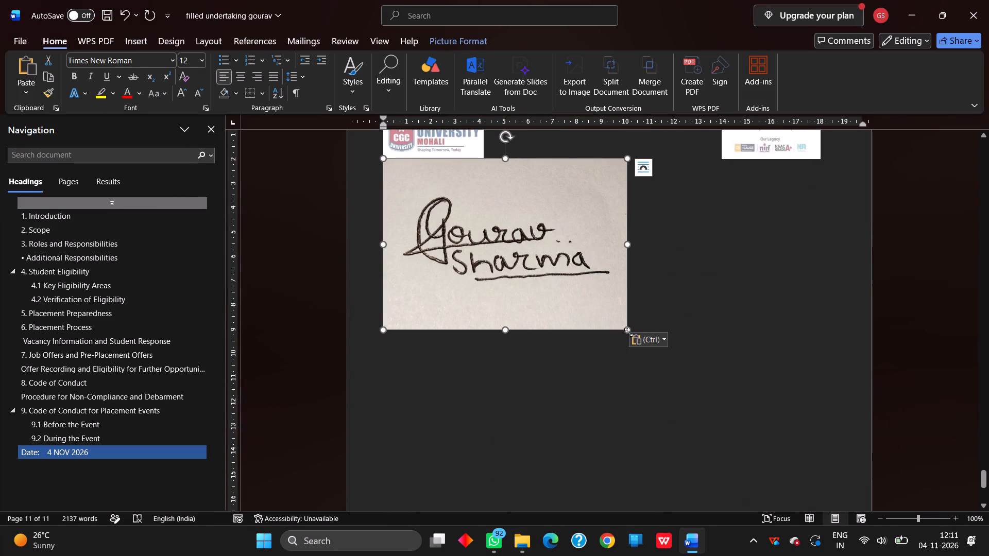
left_click_drag(627, 331, 538, 246)
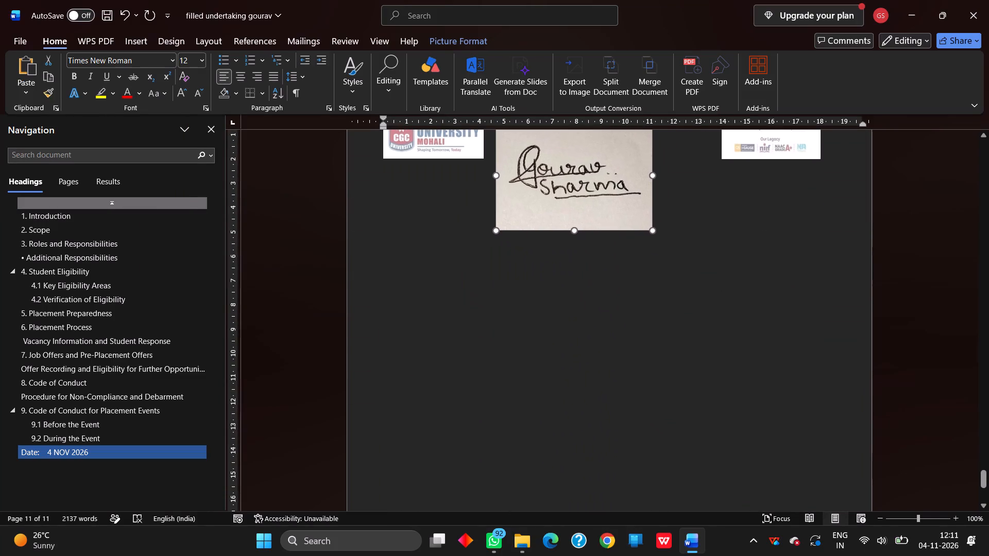
left_click_drag(538, 246, 530, 228)
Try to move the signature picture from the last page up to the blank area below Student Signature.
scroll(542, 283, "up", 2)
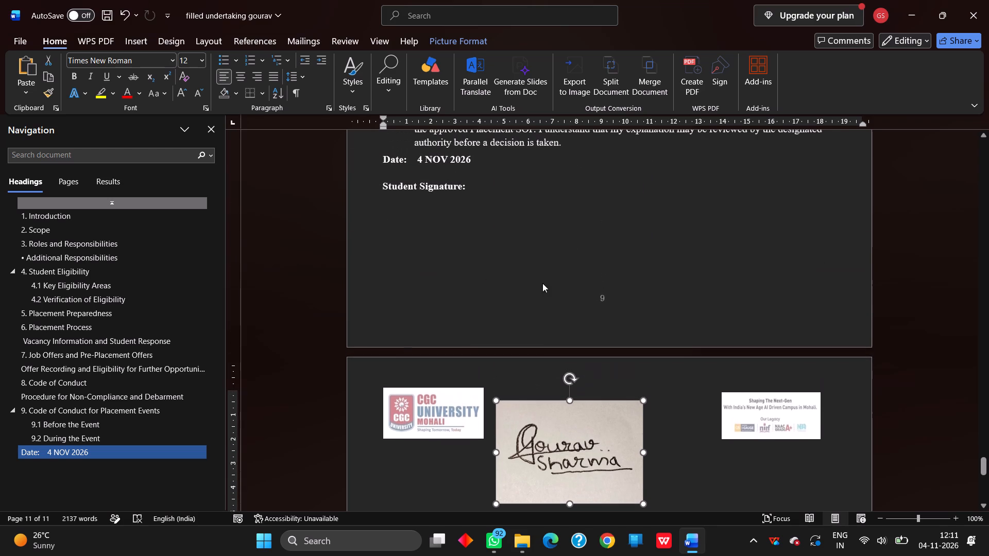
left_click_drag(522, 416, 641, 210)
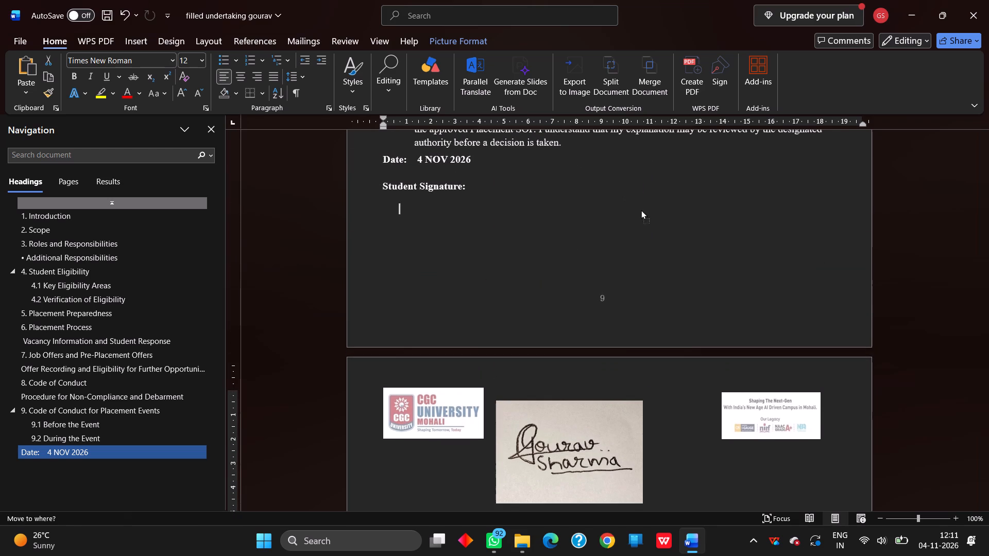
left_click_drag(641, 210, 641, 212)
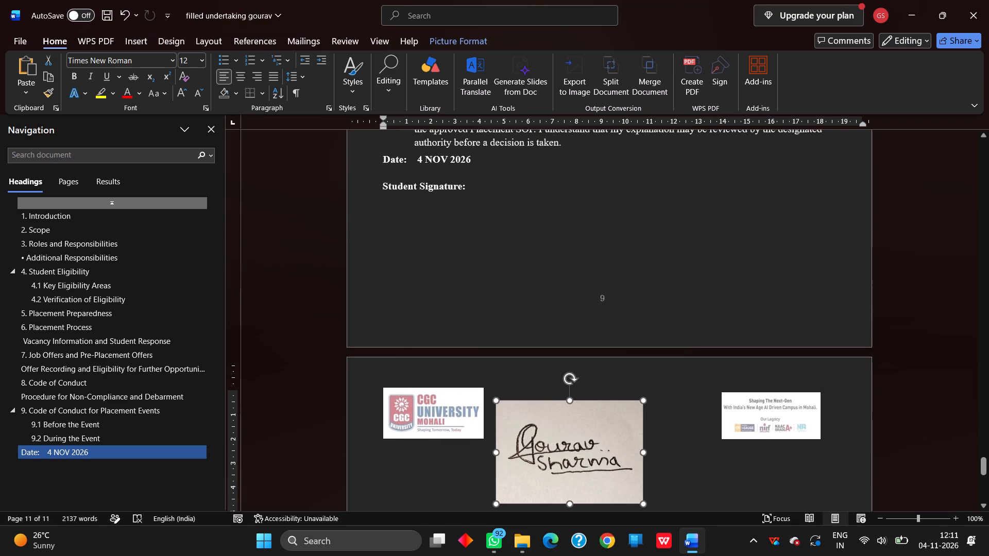
Resize the signature picture proportionally to a small image about 3 cm wide that fits directly below Student Signature, and deselect it.
left_click_drag(495, 503, 492, 442)
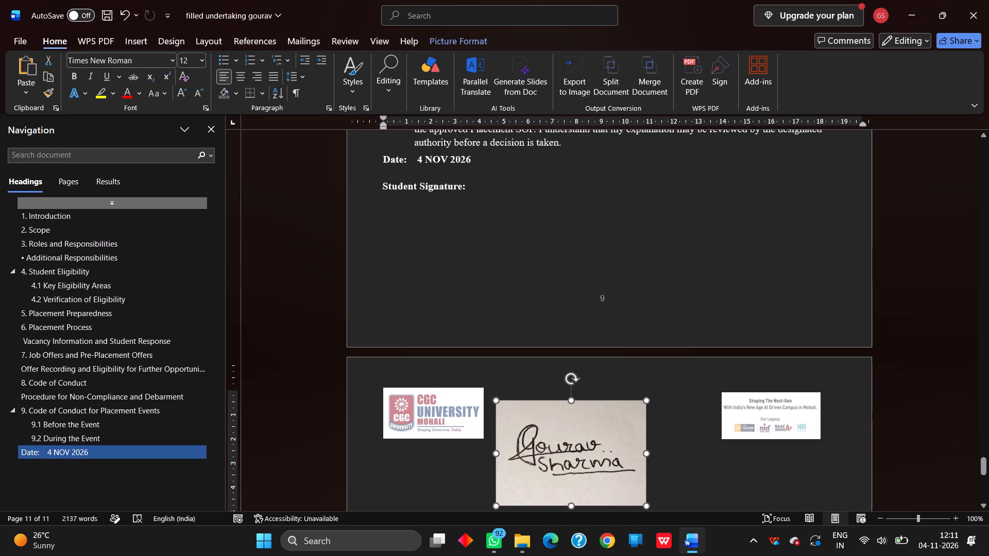
left_click_drag(492, 442, 507, 455)
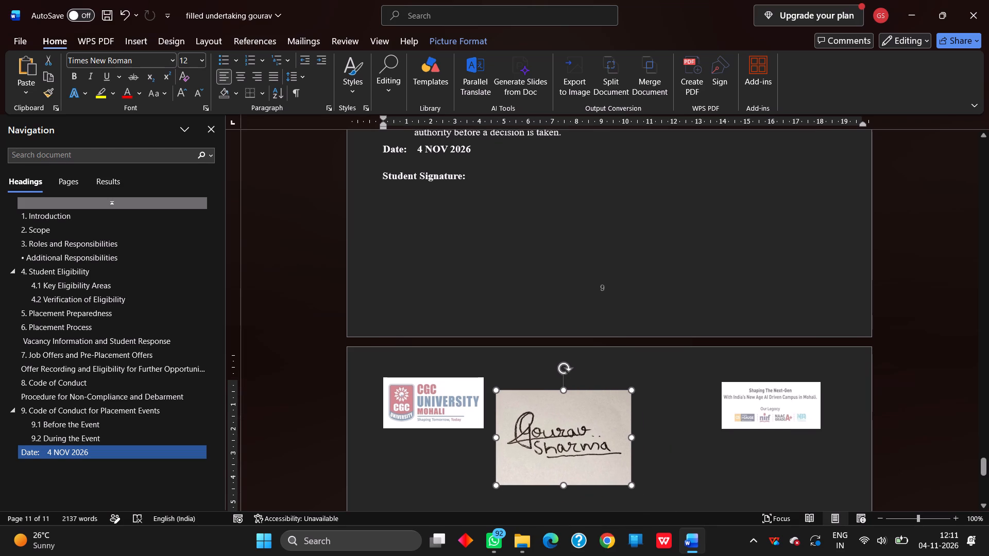
left_click_drag(507, 455, 508, 456)
left_click_drag(630, 485, 537, 428)
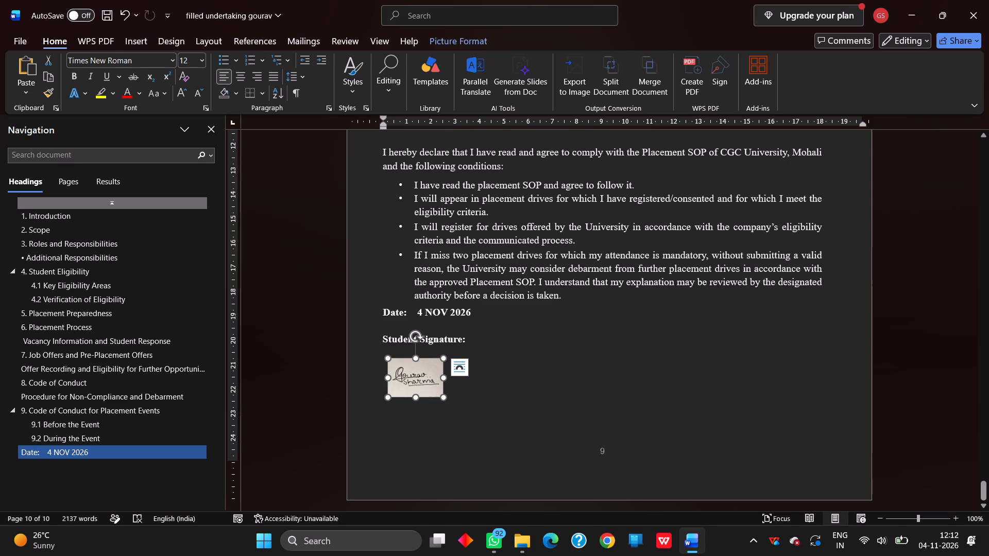
left_click_drag(441, 398, 456, 398)
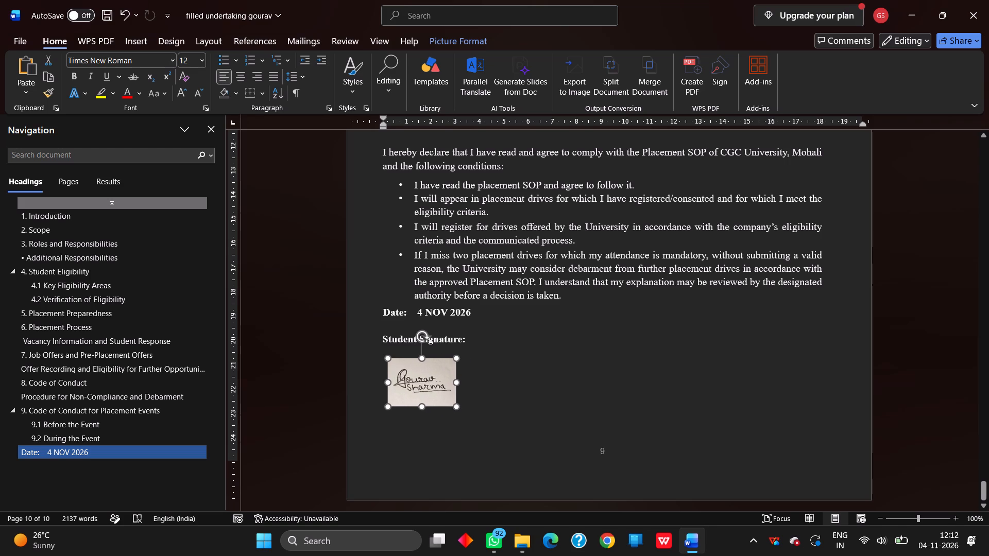
left_click_drag(456, 398, 462, 400)
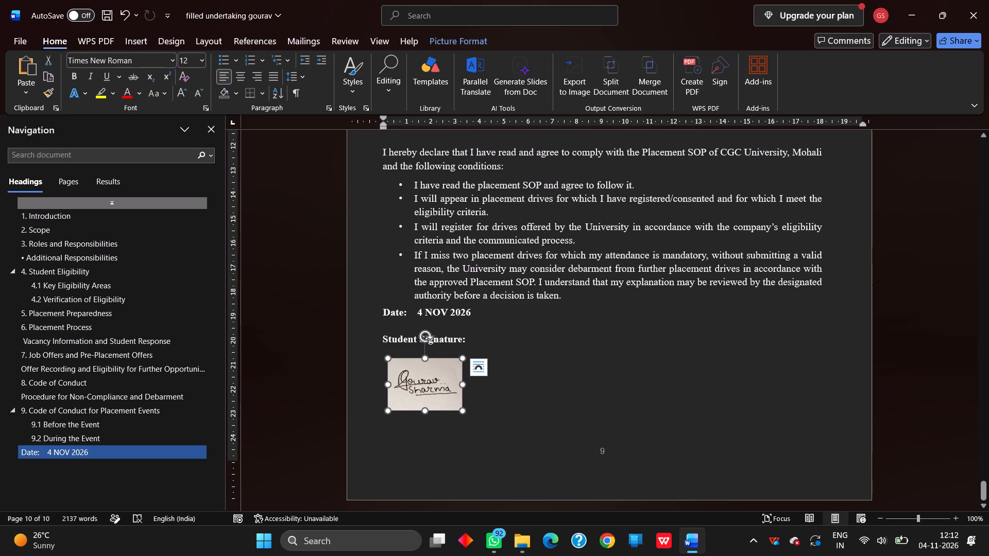
left_click(899, 353)
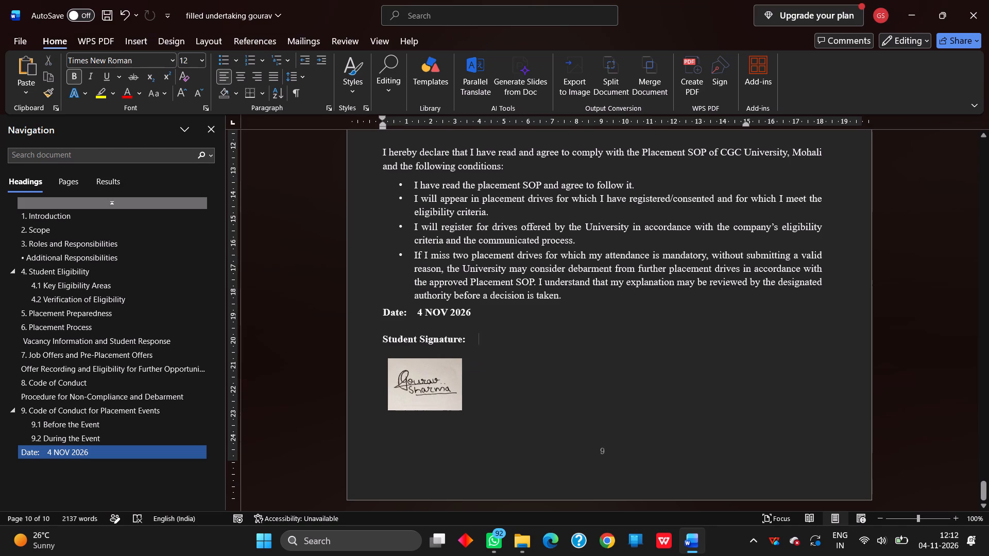
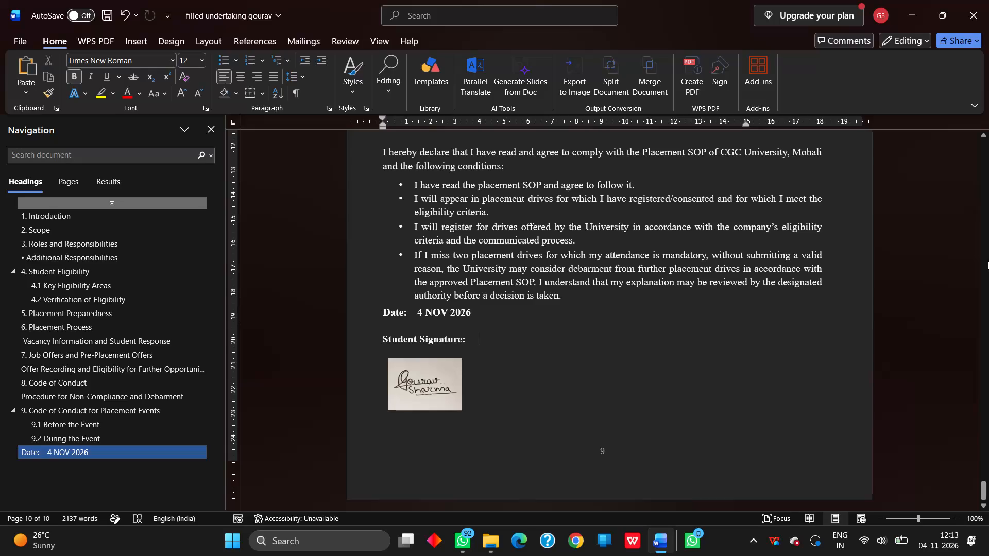
Save the completed undertaking as a Word Document in the mst2 folder on the Desktop, under its existing file name.
key("ctrl+s")
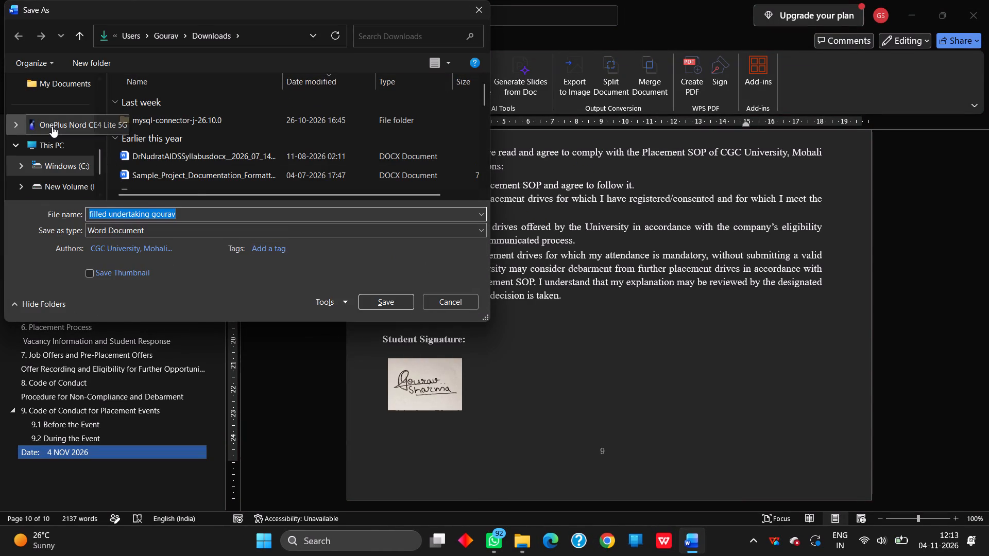
scroll(52, 126, "up", 3)
left_click(58, 173)
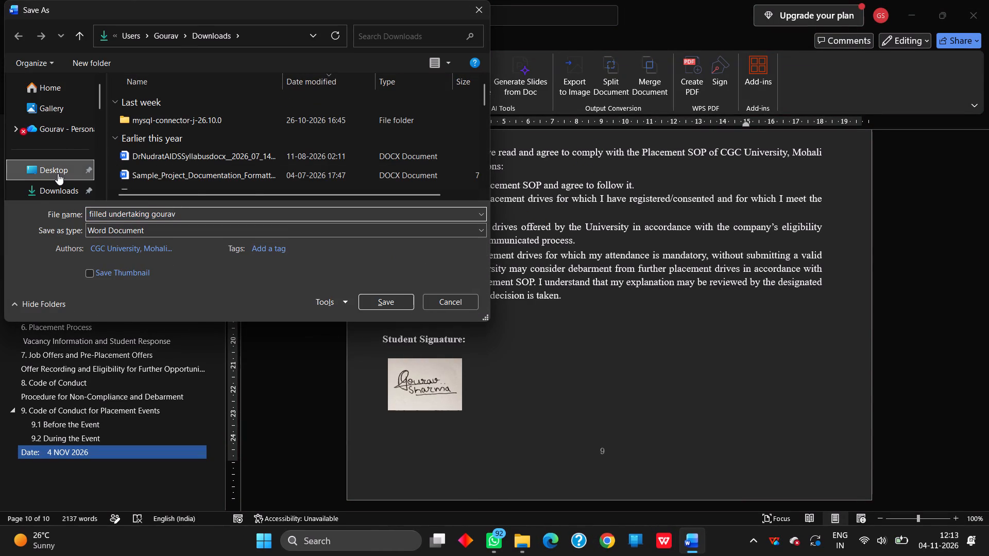
scroll(232, 162, "down", 2)
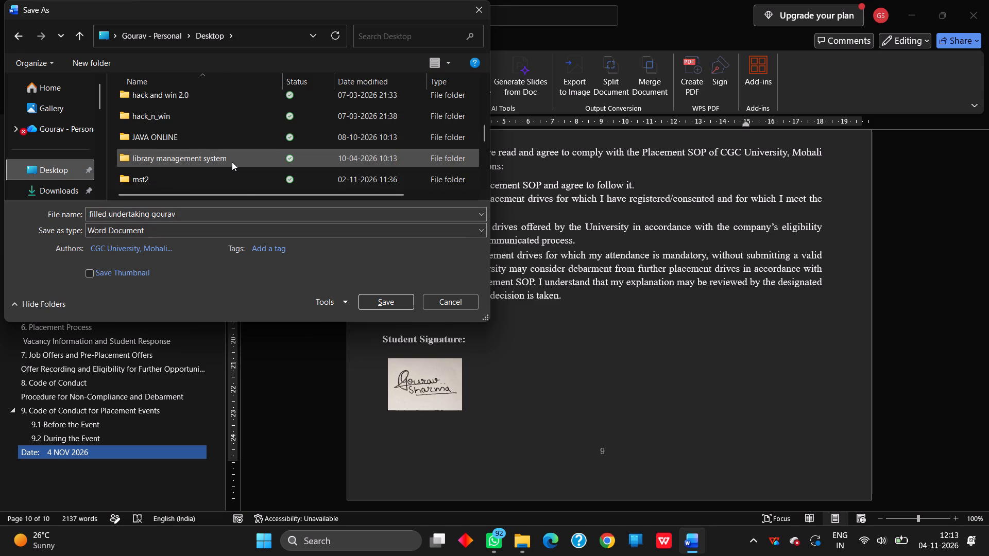
scroll(232, 162, "down", 1)
scroll(221, 150, "up", 1)
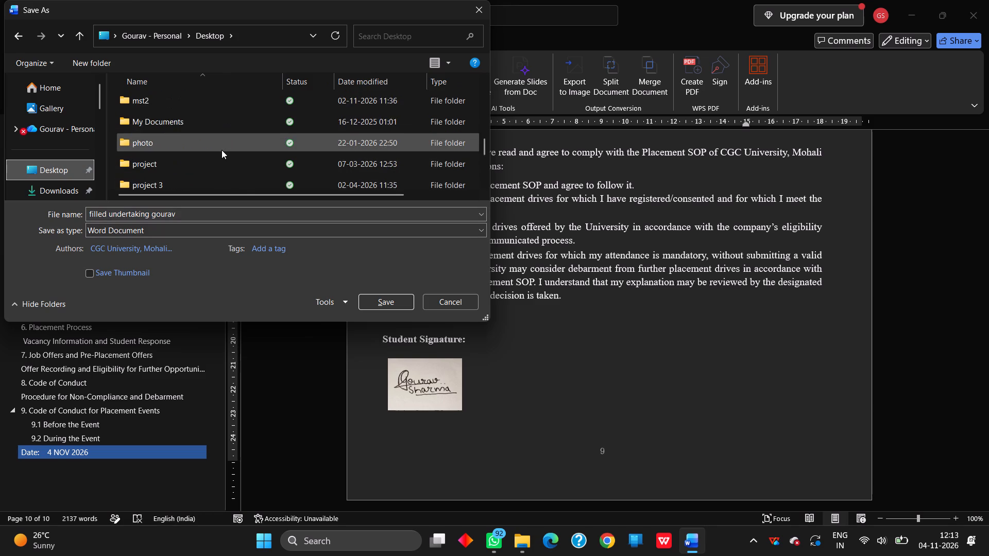
scroll(221, 150, "up", 1)
double_click(222, 163)
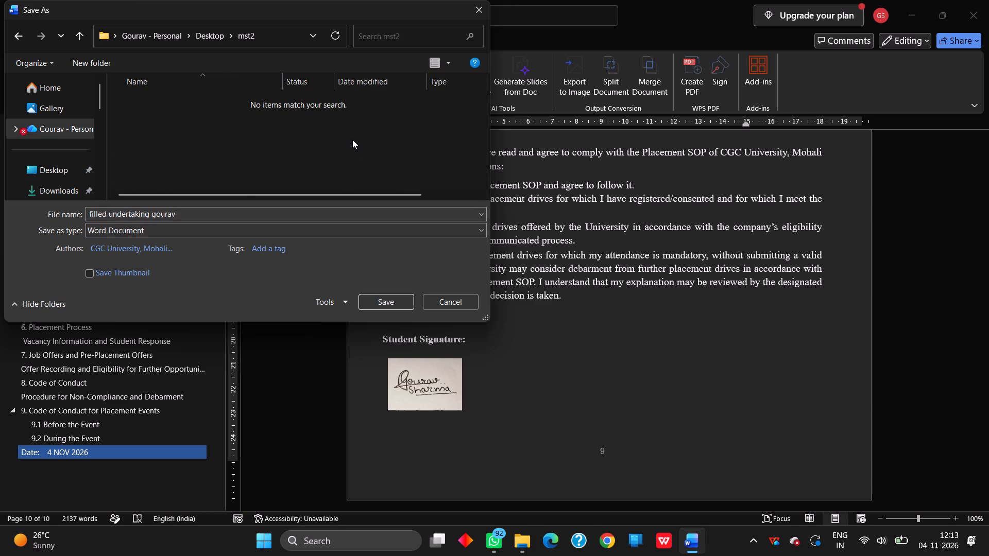
scroll(352, 140, "up", 1)
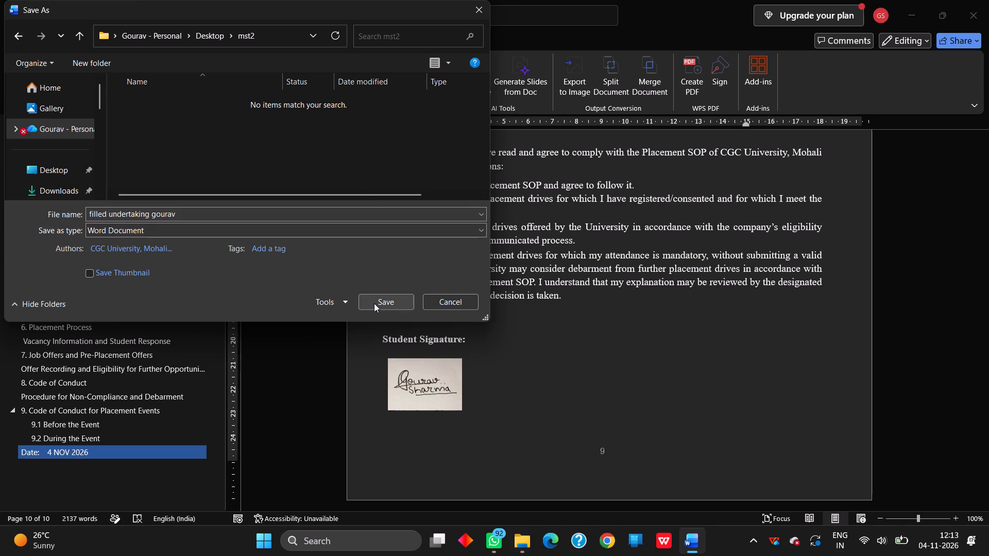
left_click(376, 302)
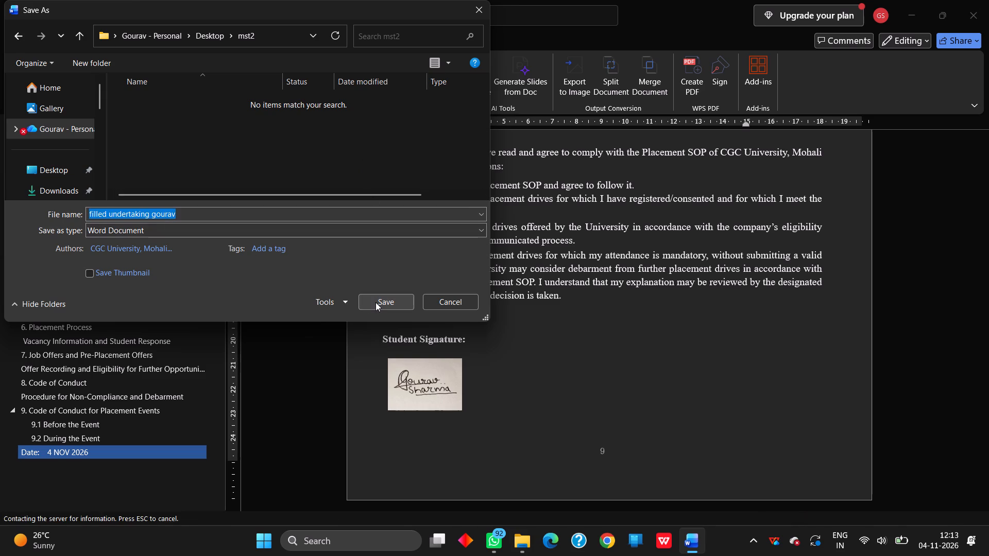
left_click(376, 302)
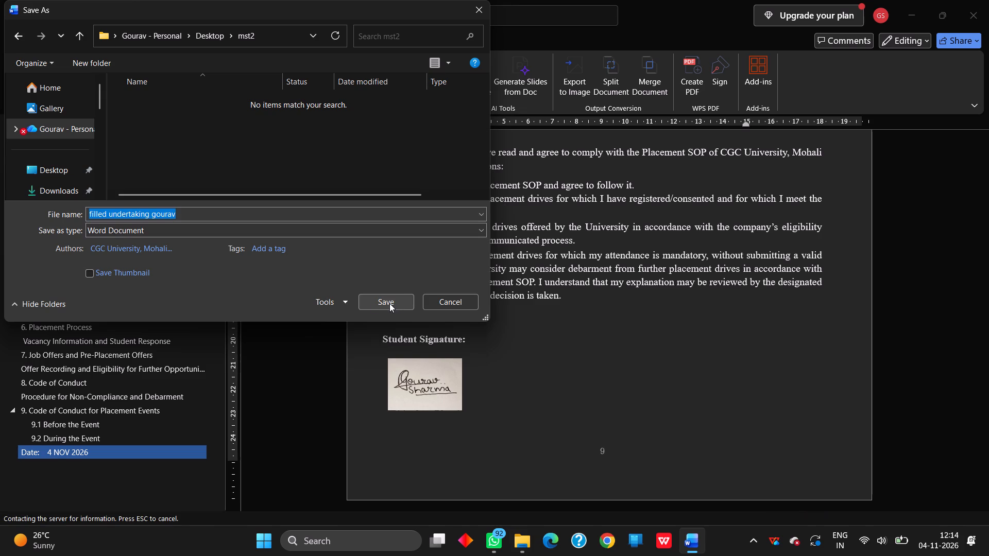
double_click(389, 303)
key("Escape")
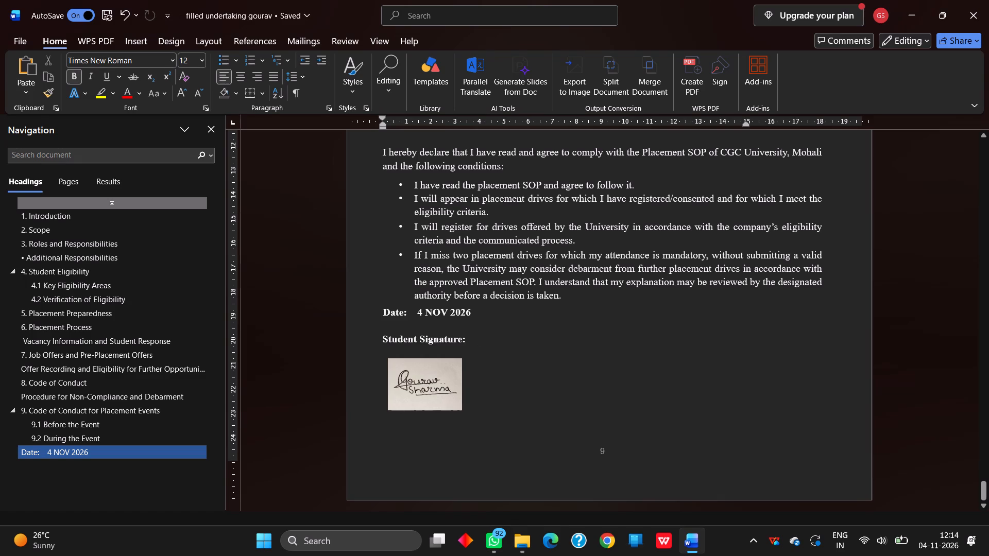
Minimize the document, open the mst2 folder from the desktop to check for the saved undertaking file, and close the folder window.
left_click(909, 12)
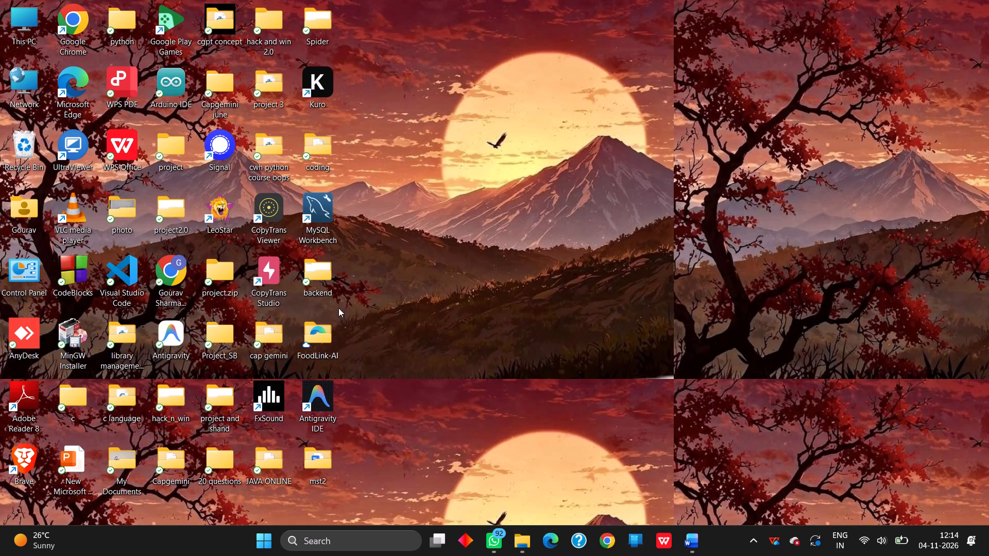
double_click(317, 457)
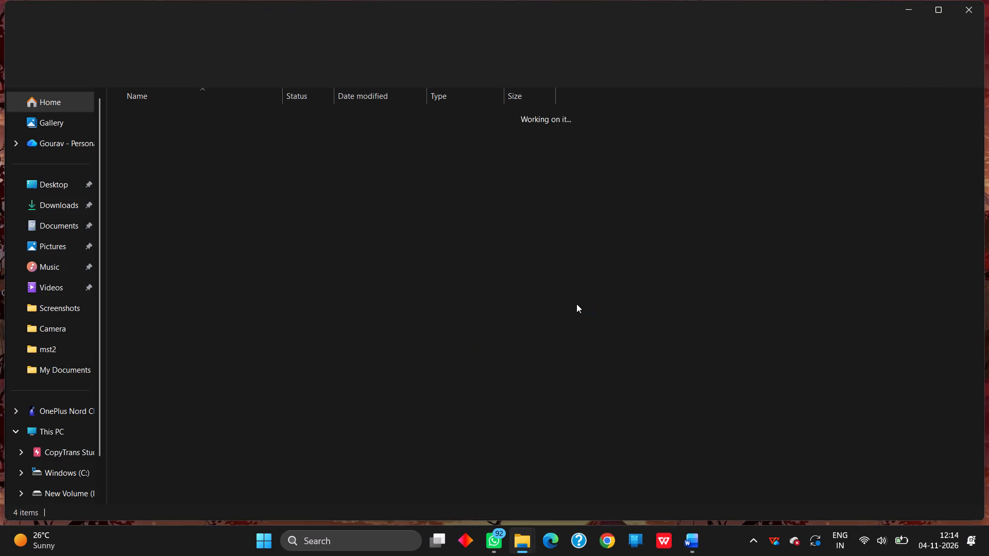
left_click(988, 0)
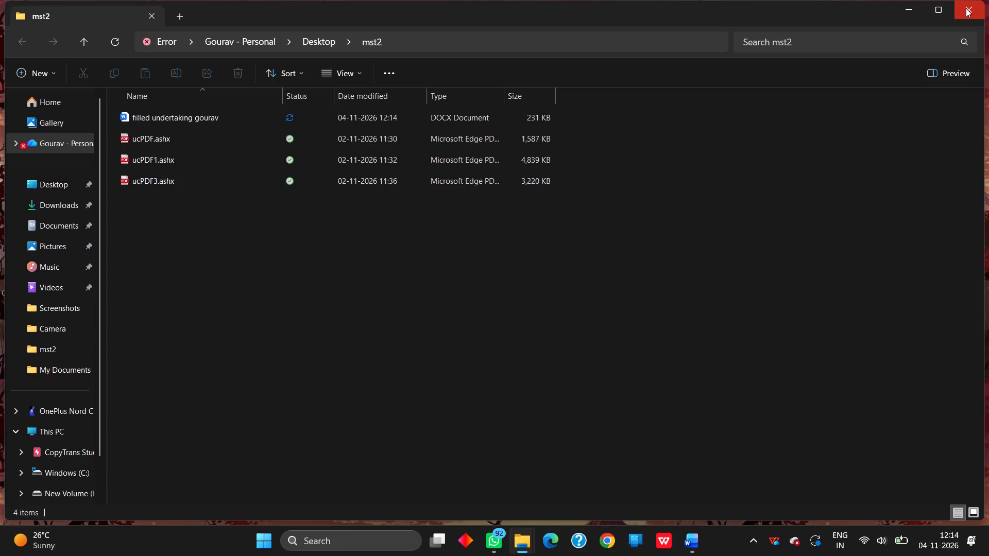
Close the mst2 folder window and review the saved Word document from the student signature back up to the title page.
double_click(966, 8)
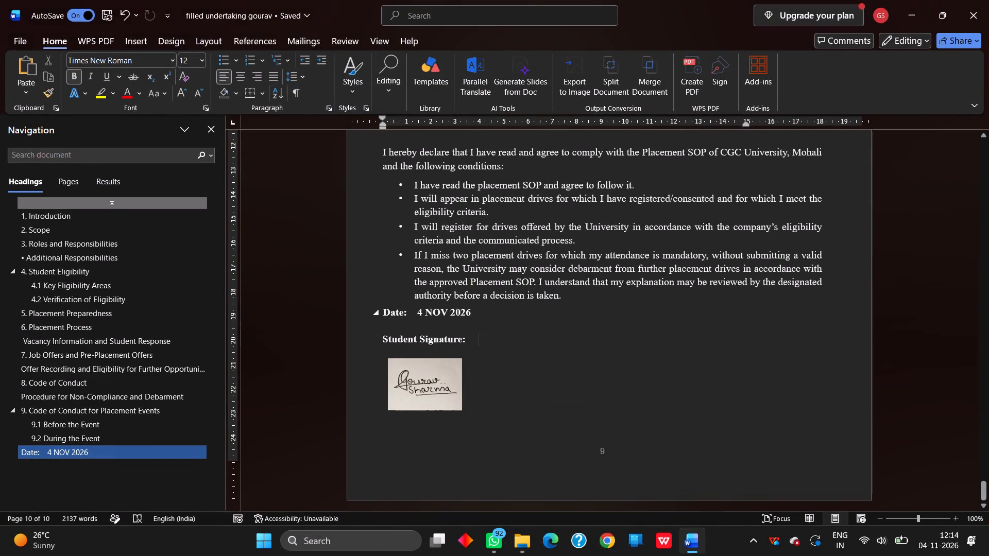
scroll(588, 323, "up", 2)
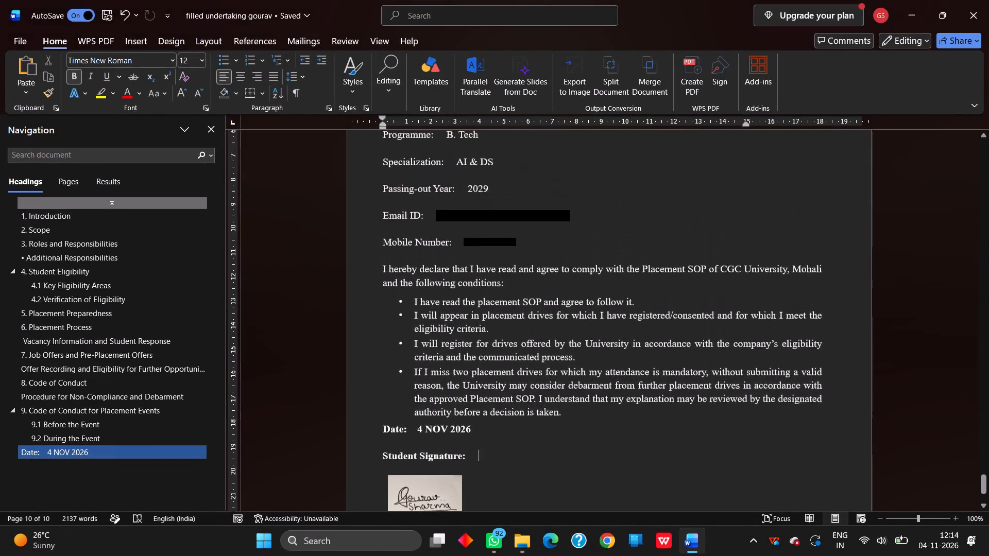
scroll(588, 323, "up", 3)
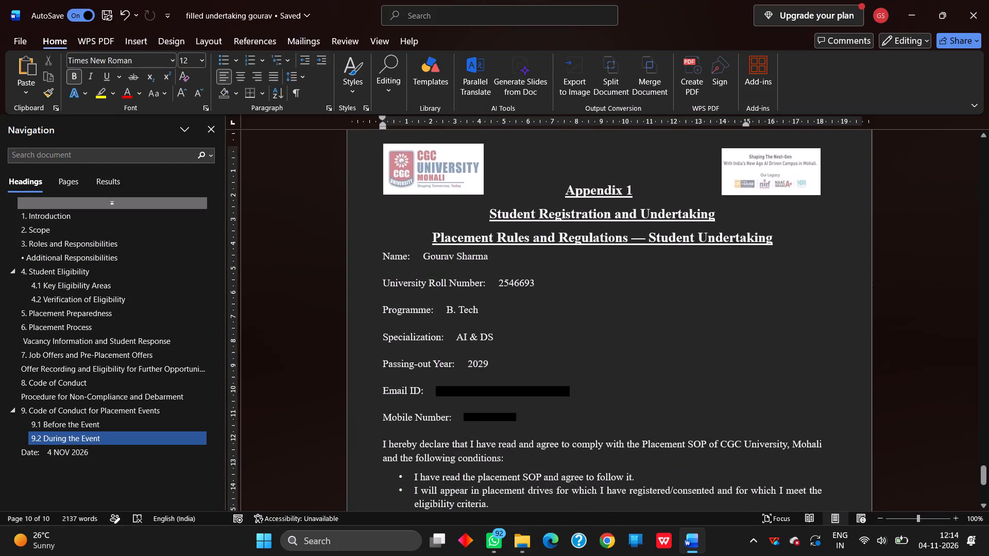
scroll(588, 323, "up", 2)
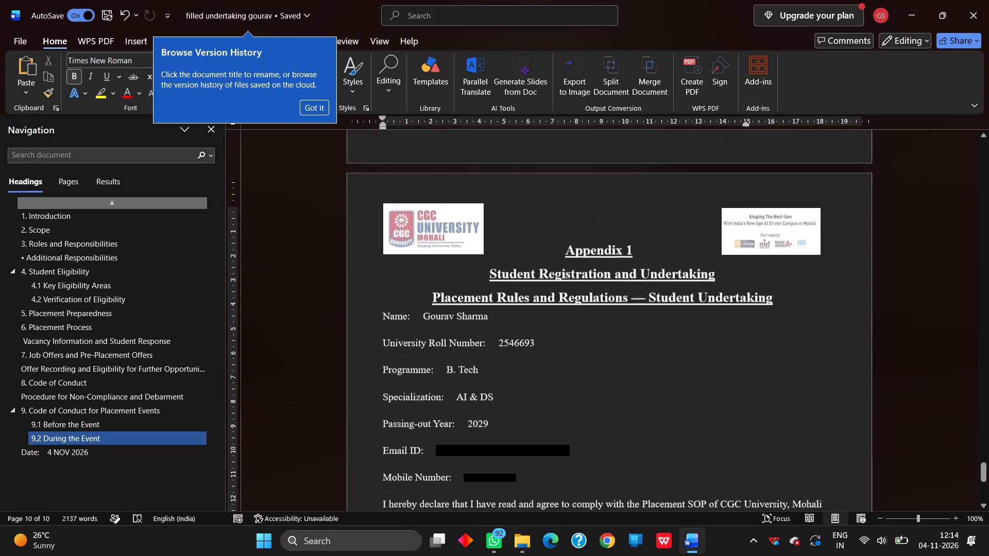
scroll(588, 323, "up", 20)
scroll(588, 323, "up", 20)
scroll(588, 323, "up", 20)
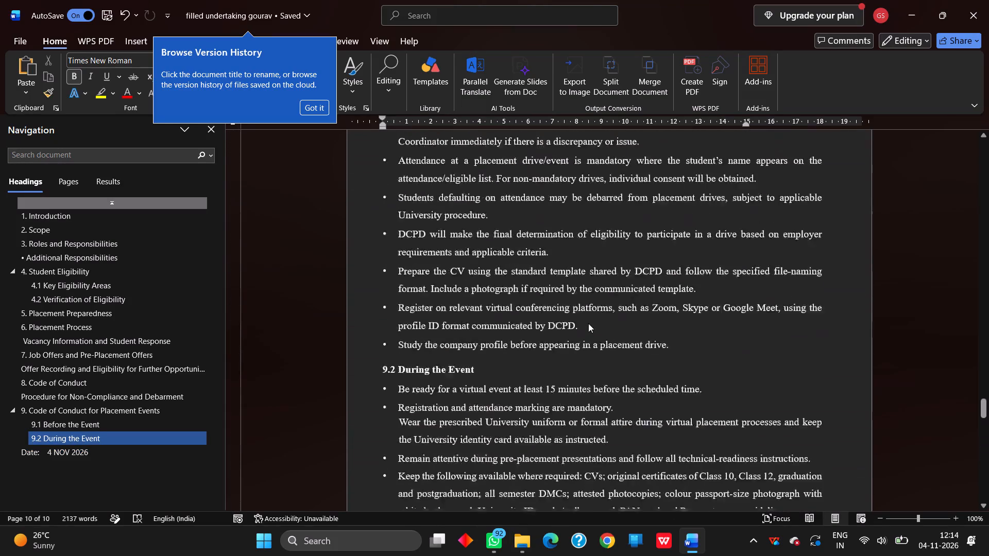
scroll(588, 323, "up", 20)
scroll(588, 323, "up", 20)
scroll(588, 323, "up", 1)
Close the filled undertaking document.
left_click(988, 0)
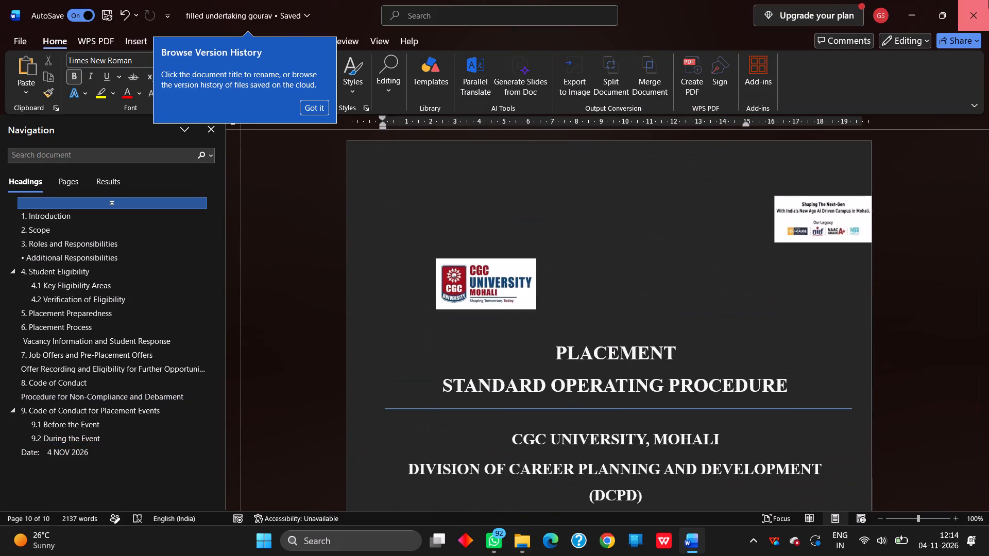
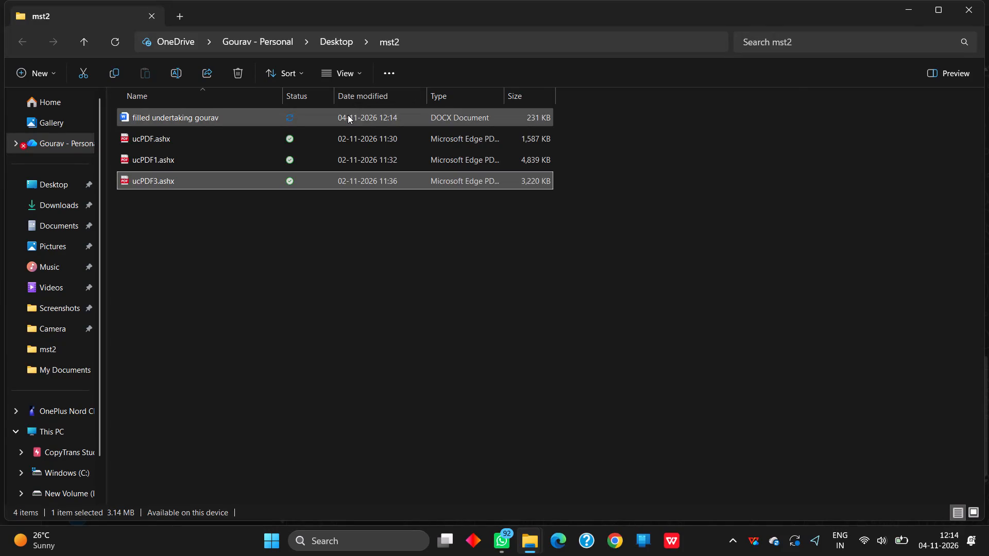
Select the saved filled undertaking document in the mst2 folder.
left_click(348, 115)
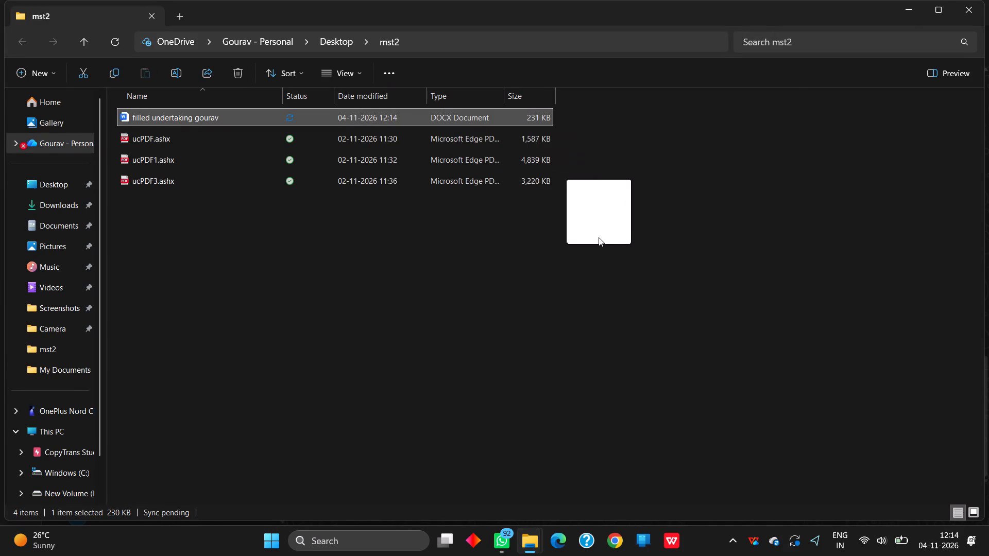
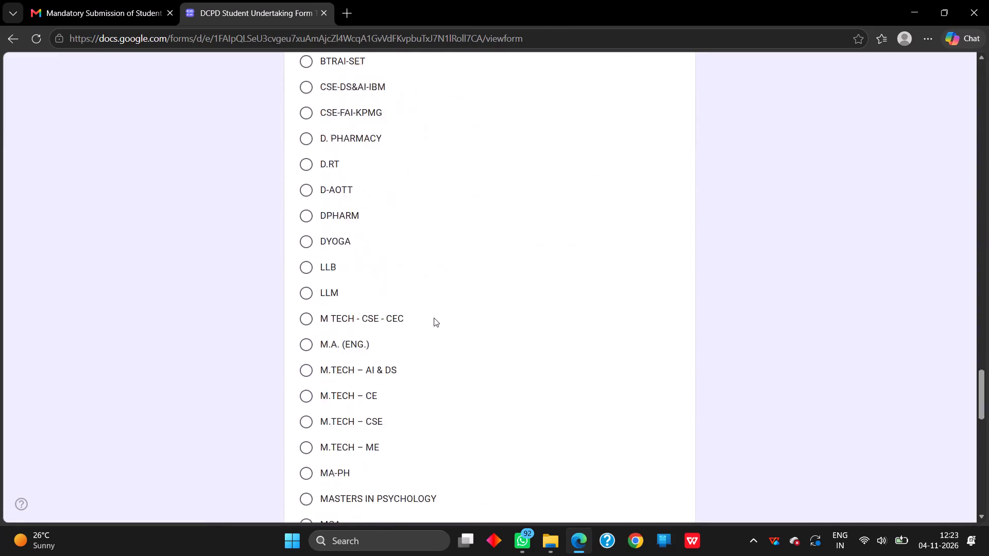
Look through the remaining course and school options on the DCPD Student Undertaking Form, as far as the end of the page.
scroll(434, 318, "down", 7)
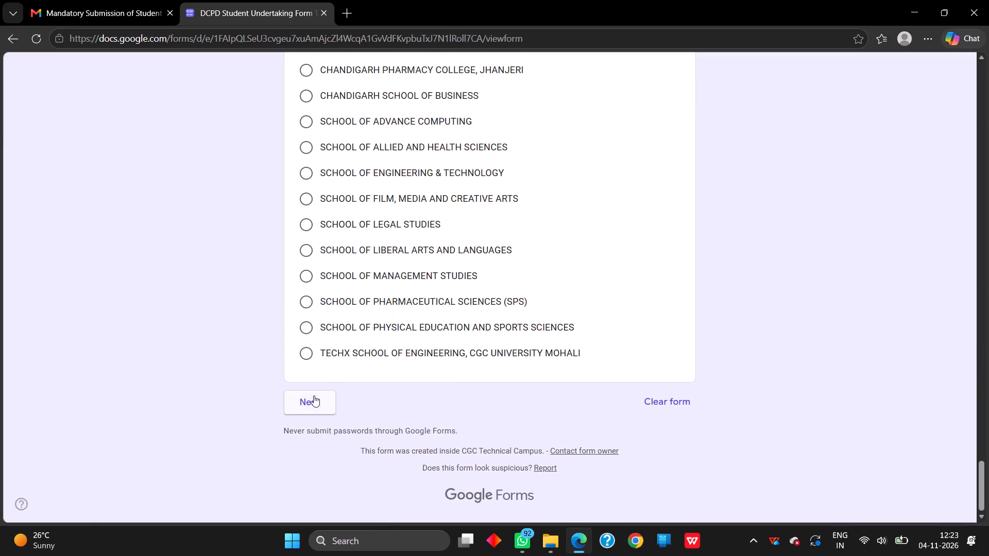
Advance the DCPD Student Undertaking form past the school selection and technical profile links to the Undertaking Form section.
left_click(314, 395)
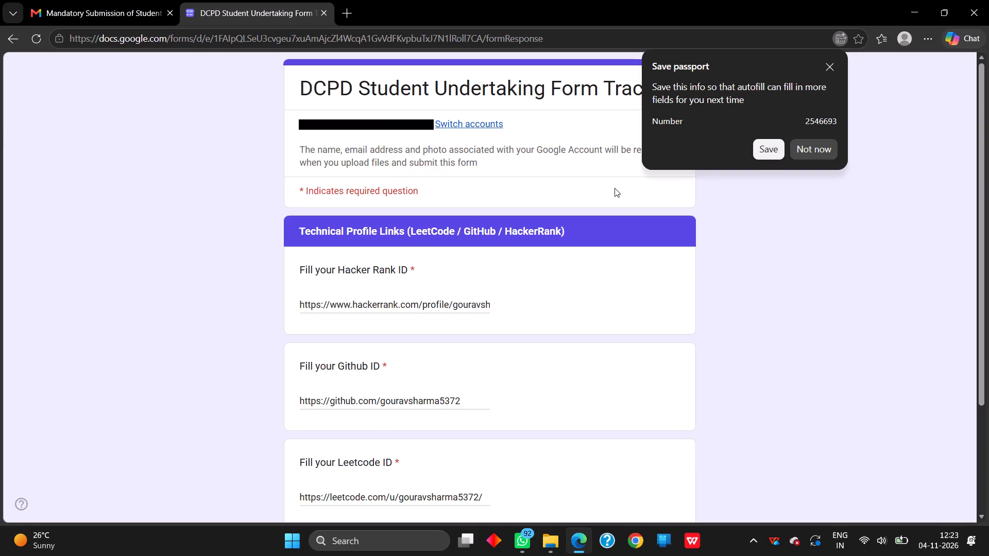
scroll(615, 188, "down", 4)
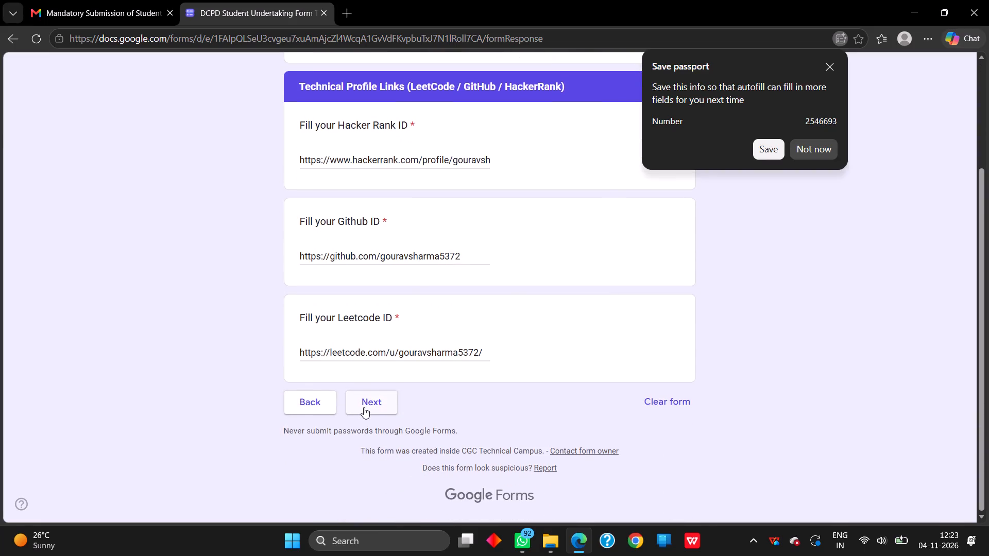
left_click(364, 407)
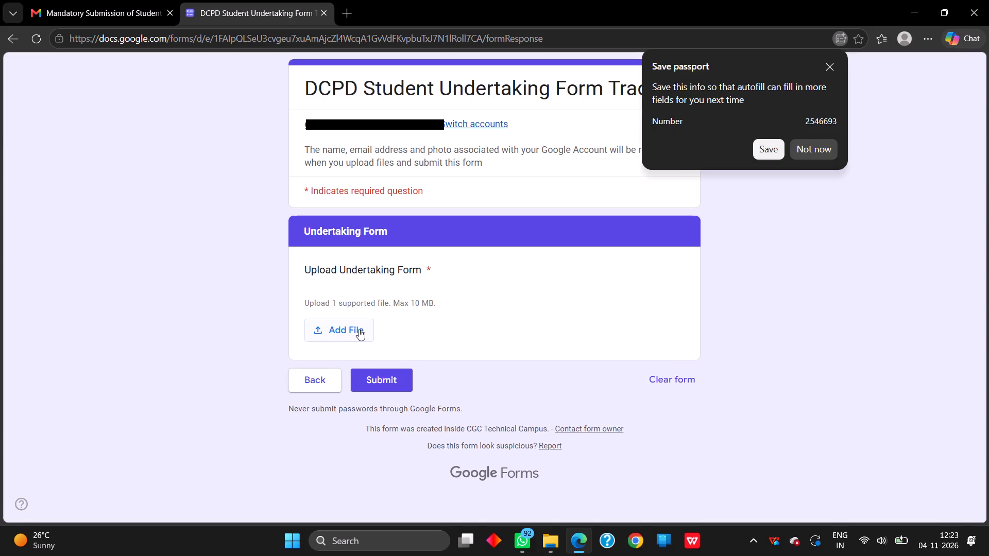
Upload the filled undertaking Word document from the Desktop mst2 folder as the answer to Upload Undertaking Form.
left_click(359, 329)
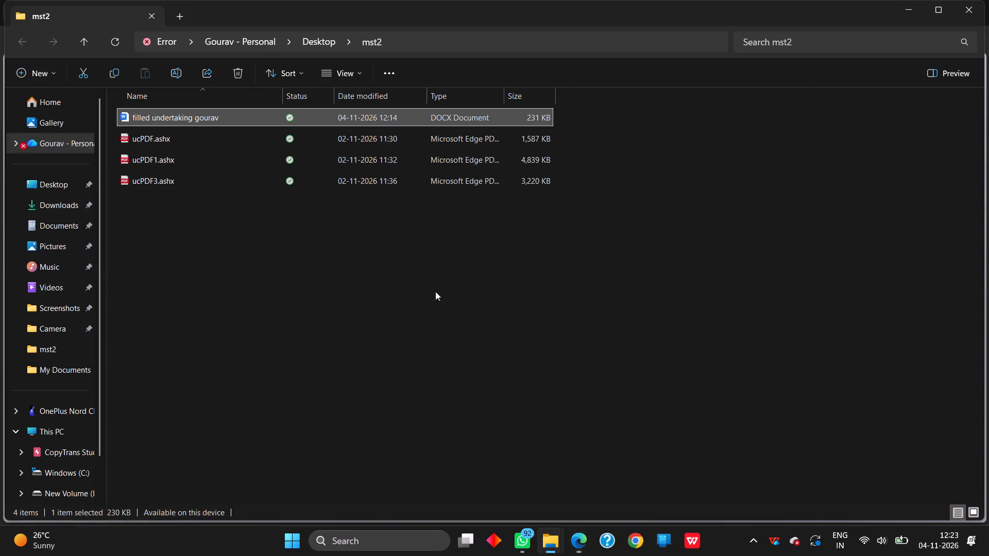
left_click_drag(405, 118, 527, 161)
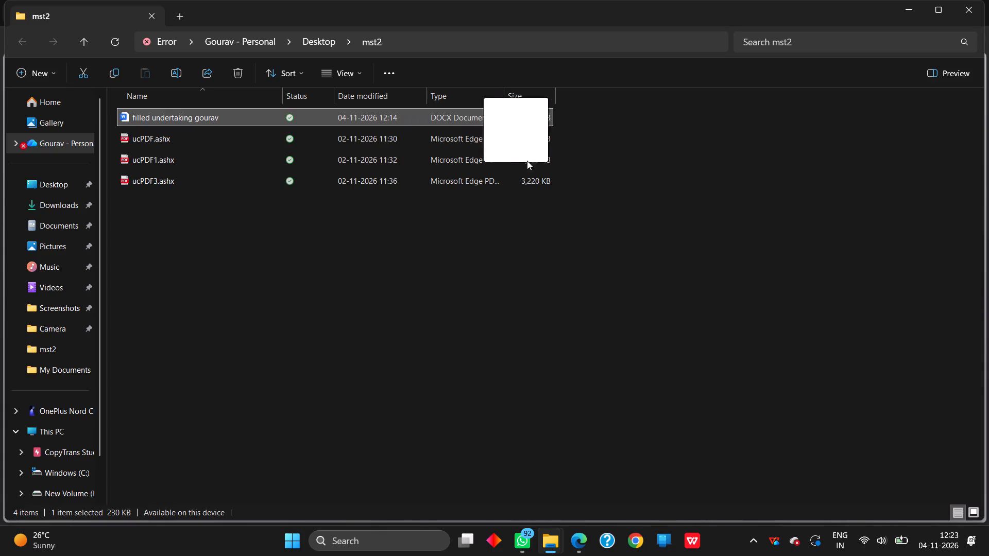
left_click_drag(527, 161, 558, 181)
key("alt+Tab")
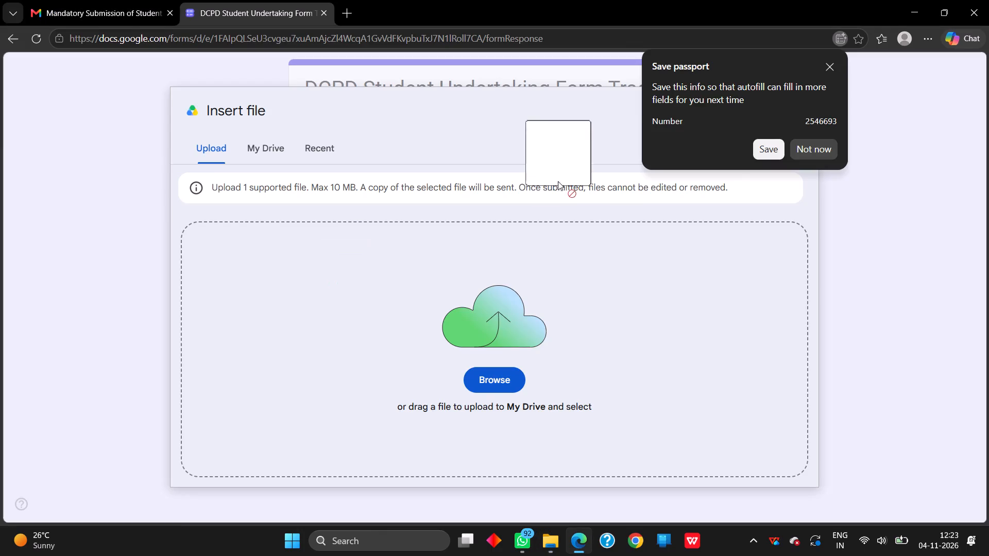
left_click_drag(558, 181, 541, 307)
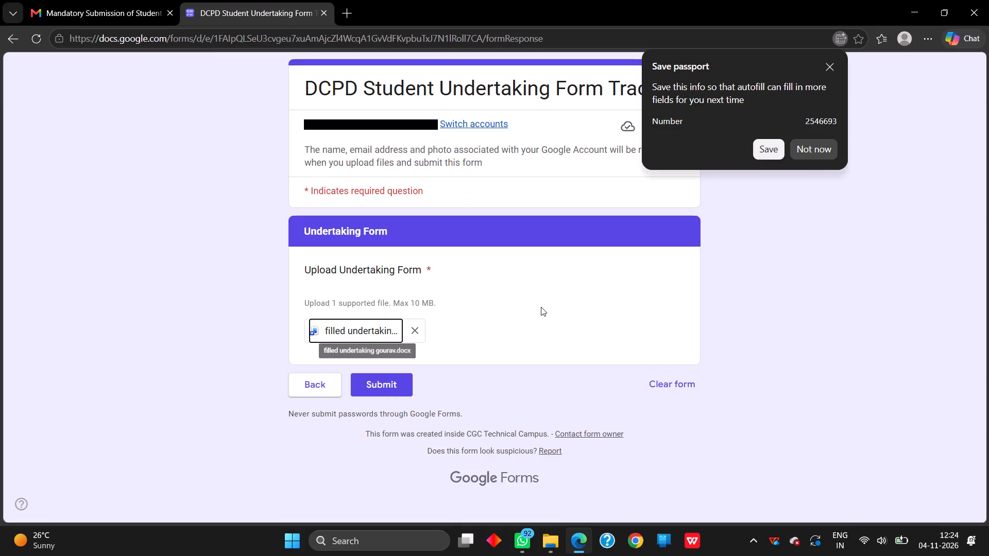
Submit the DCPD Student Undertaking form with the attached undertaking document.
left_click(375, 385)
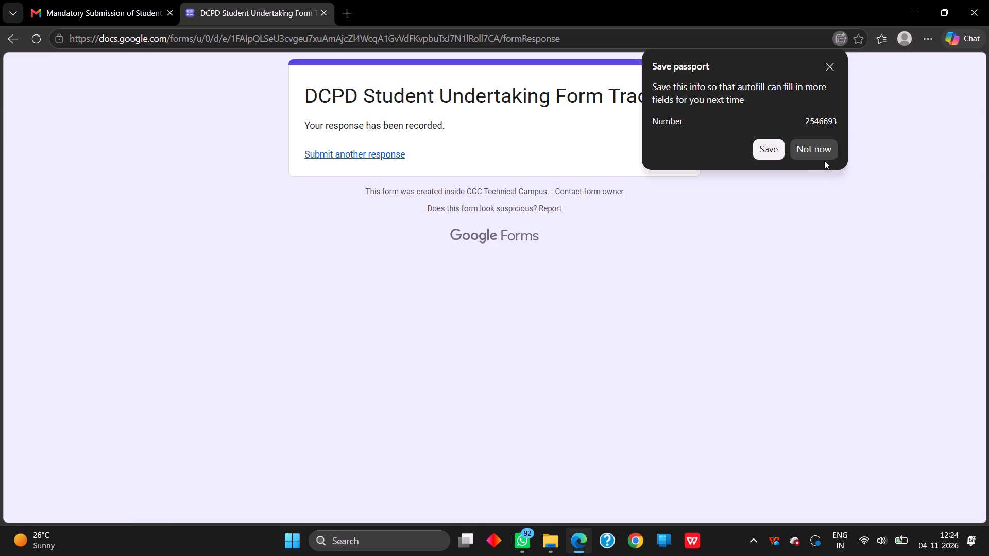
Decline saving the passport information for autofill.
left_click(811, 151)
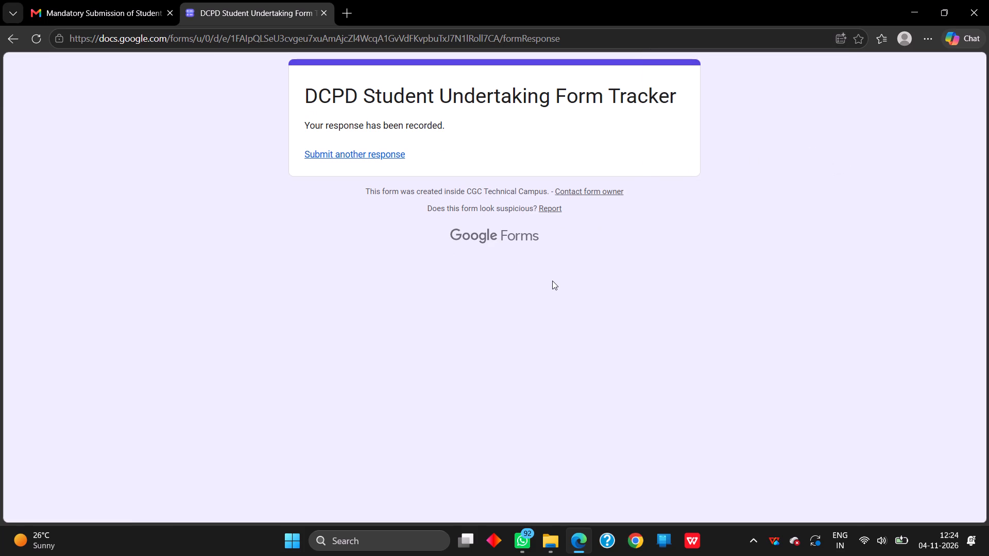
Capture a full-screen screenshot of the DCPD Student Undertaking Form Tracker submission confirmation page with Snipping Tool.
key("Print")
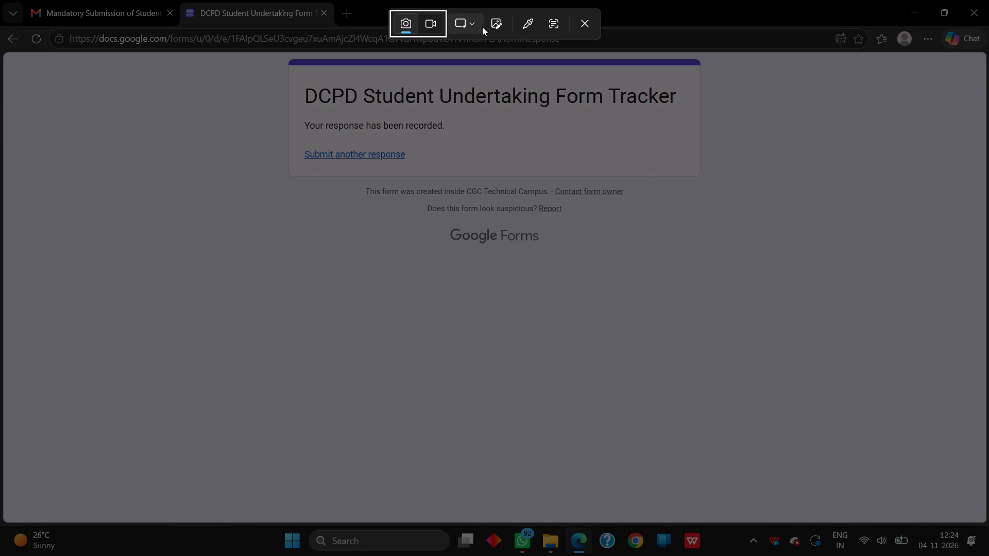
left_click(472, 21)
left_click(484, 62)
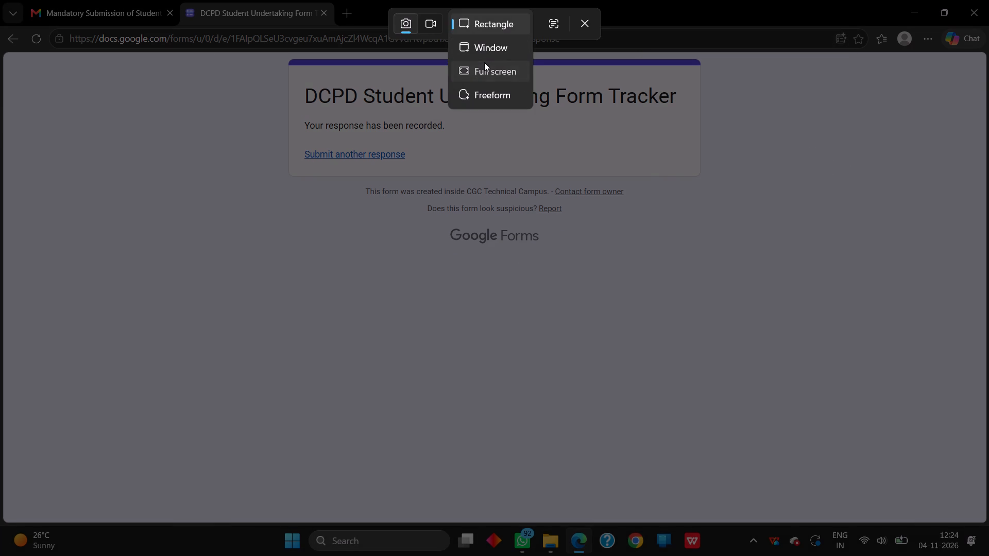